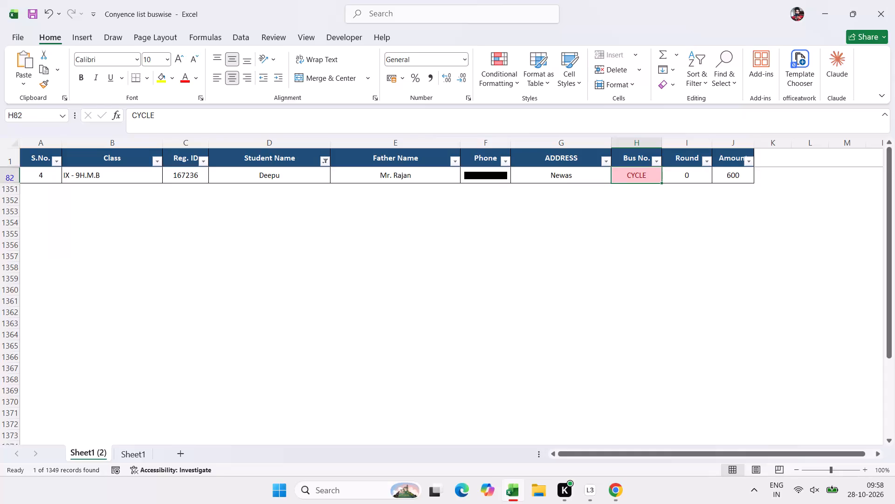
scroll(517, 222, up, 5)
scroll(592, 86, up, 4)
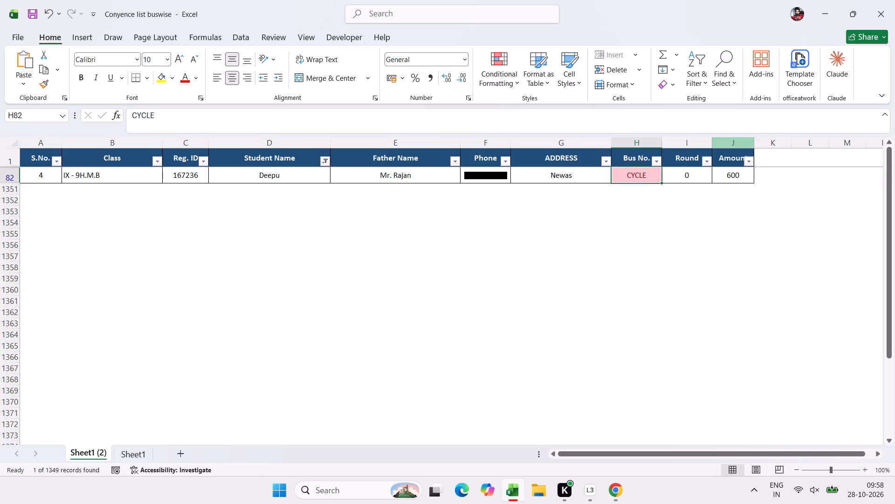
click(323, 162)
click(247, 300)
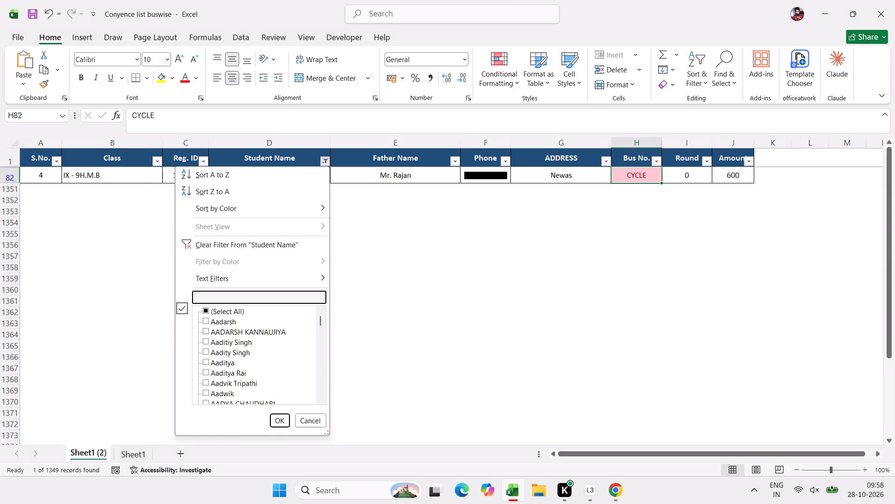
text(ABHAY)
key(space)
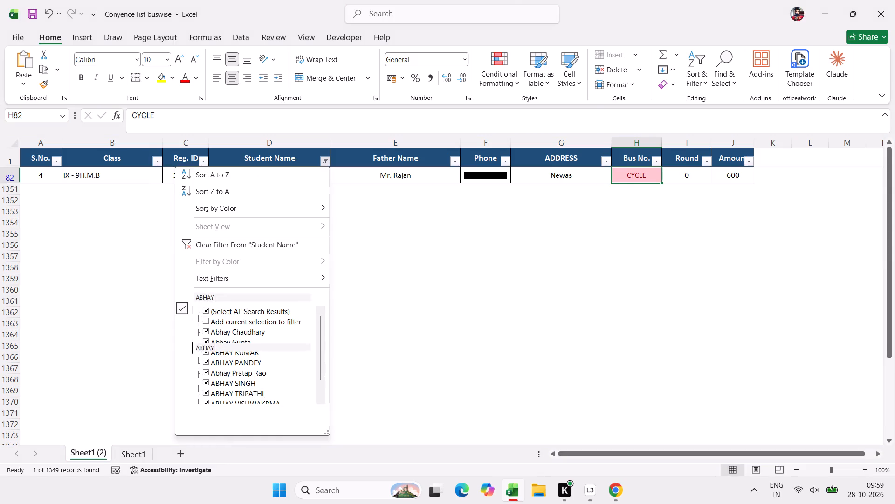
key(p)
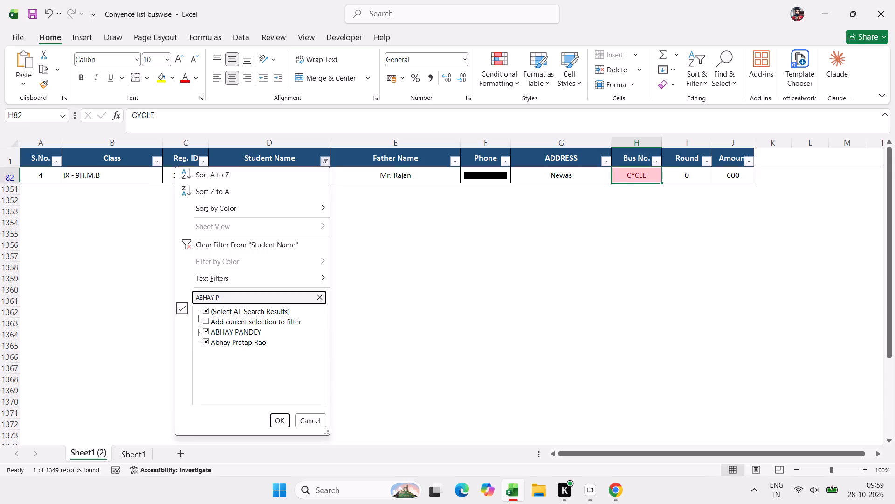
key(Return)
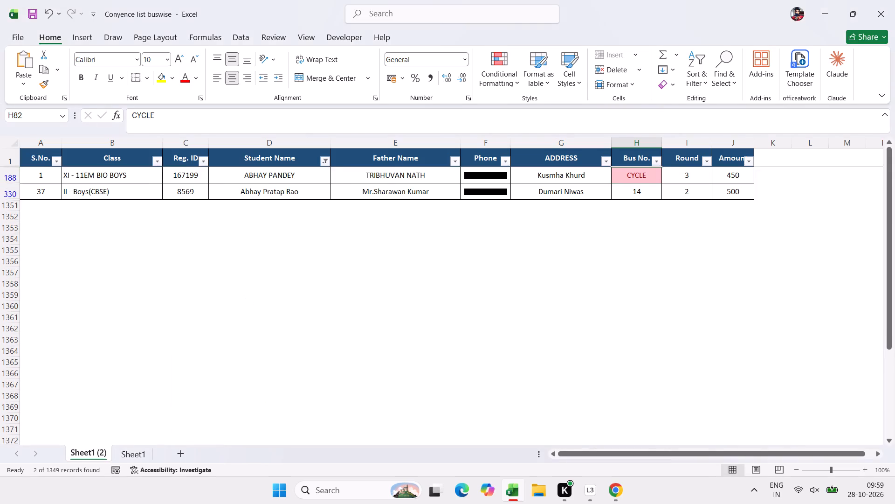
scroll(248, 297, up, 3)
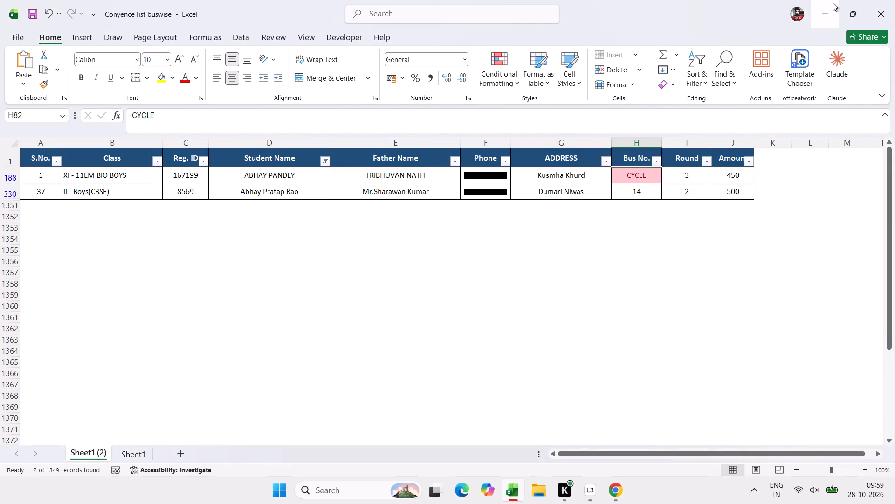
Switch to Chrome and open the Fee page in the second Sanskar Intermediate College tab.
click(833, 3)
click(122, 0)
scroll(224, 187, up, 1)
scroll(235, 197, down, 1)
scroll(243, 205, up, 1)
scroll(243, 205, down, 1)
click(216, 97)
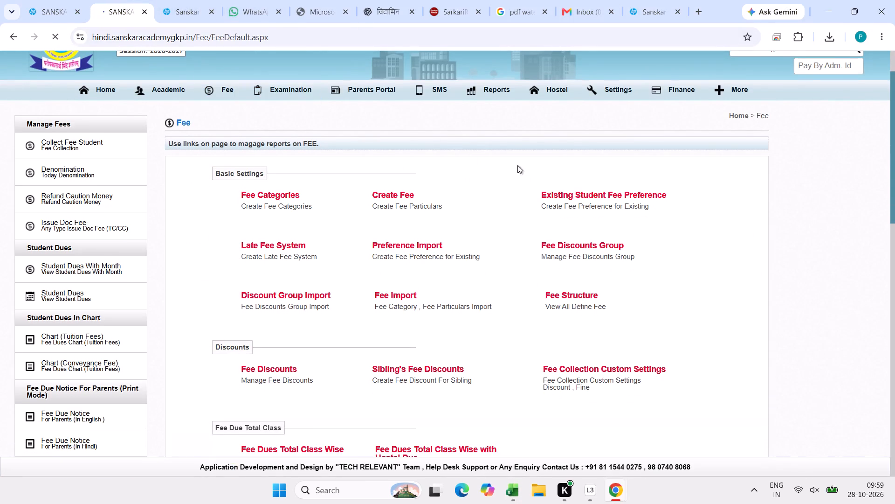
scroll(652, 149, up, 1)
scroll(652, 149, down, 1)
scroll(655, 150, up, 4)
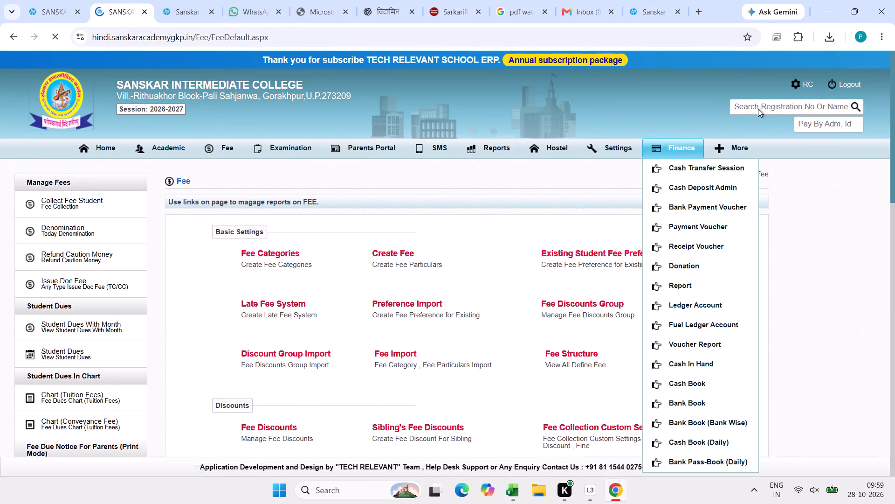
click(761, 103)
text(ROSHAN)
key(i)
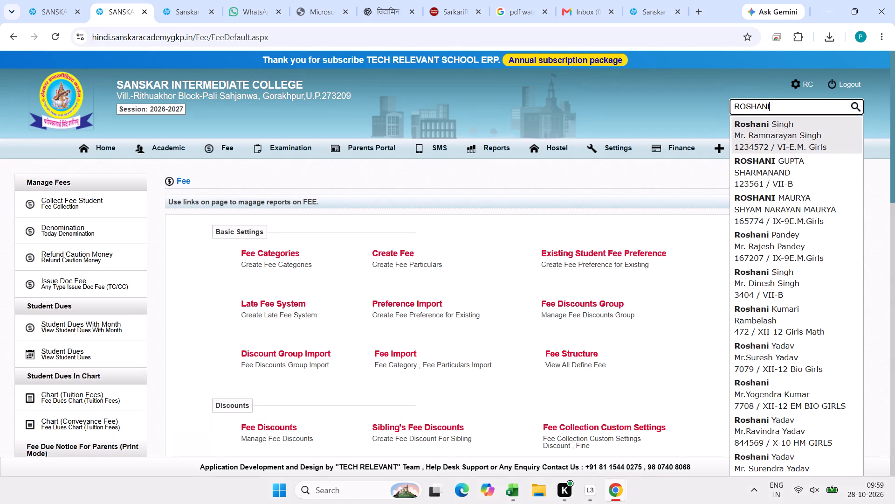
key(space)
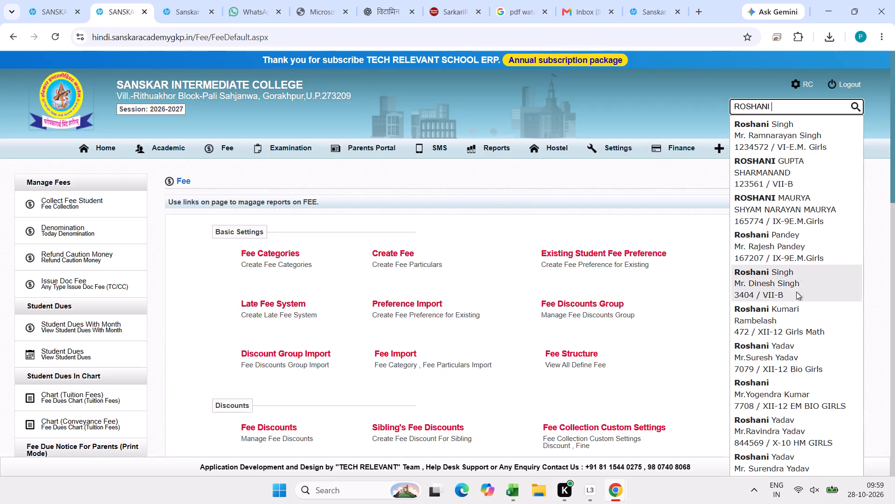
click(795, 329)
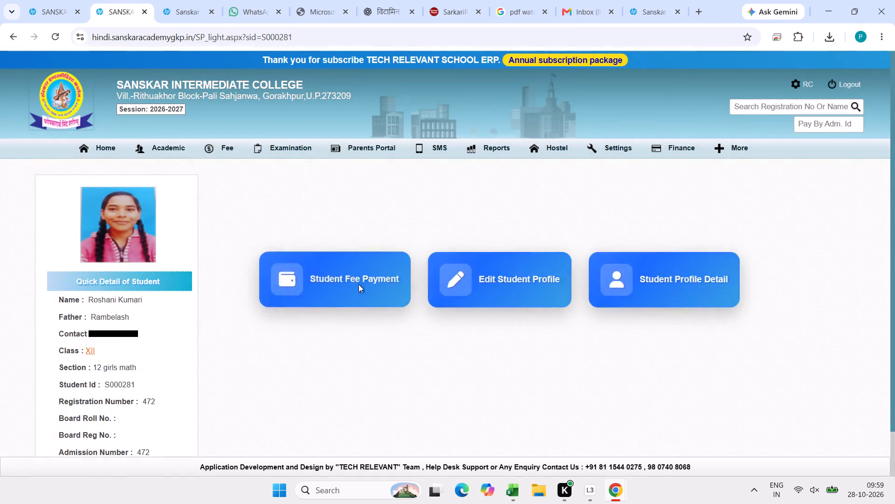
click(359, 277)
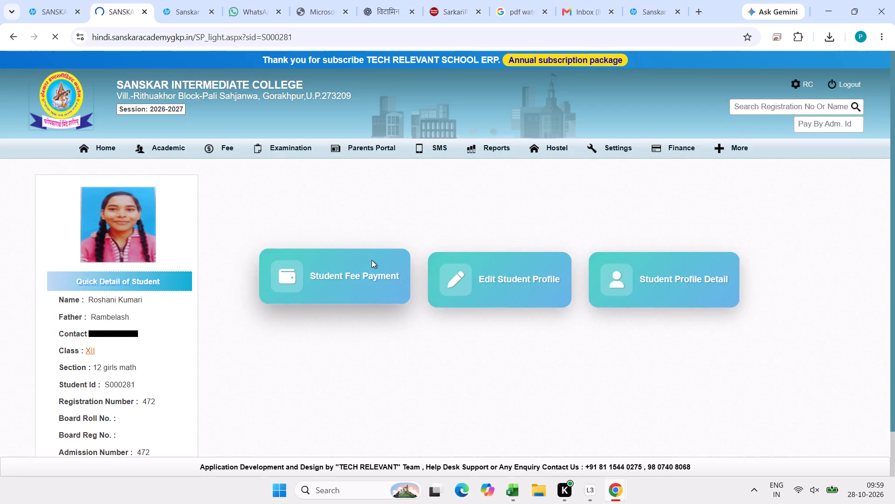
Examine the class XII student's collected receipts and the payment status of her quarterly fees.
scroll(456, 237, down, 2)
scroll(461, 238, up, 1)
scroll(461, 238, down, 3)
scroll(473, 251, up, 1)
scroll(472, 255, down, 2)
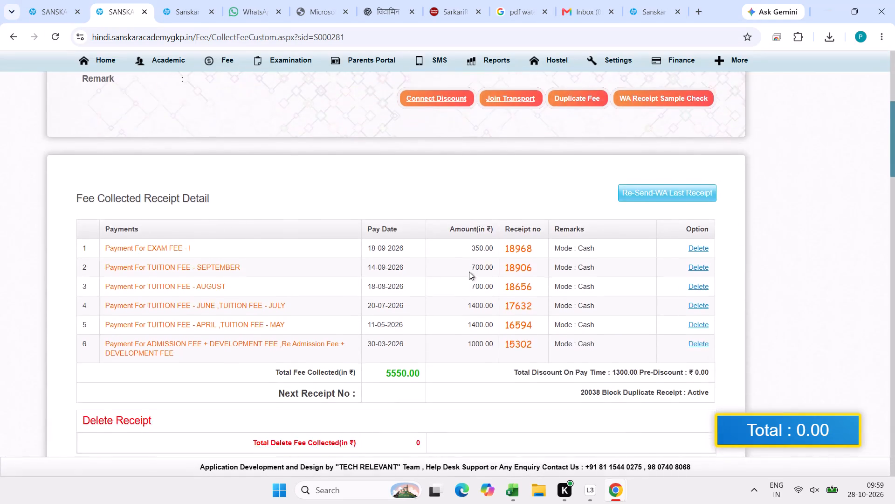
scroll(462, 281, down, 1)
scroll(457, 287, up, 1)
scroll(457, 287, down, 2)
scroll(401, 310, down, 5)
scroll(392, 311, up, 1)
scroll(389, 310, down, 1)
scroll(380, 308, up, 1)
scroll(378, 311, down, 3)
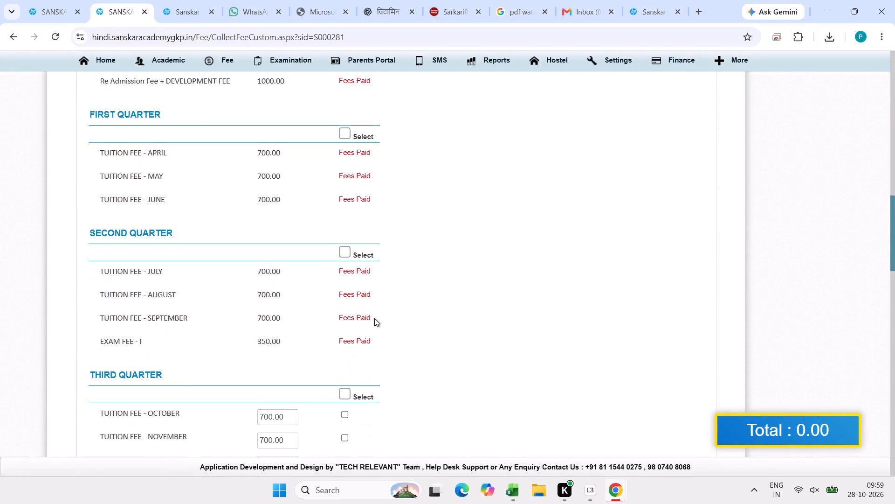
scroll(368, 348, down, 1)
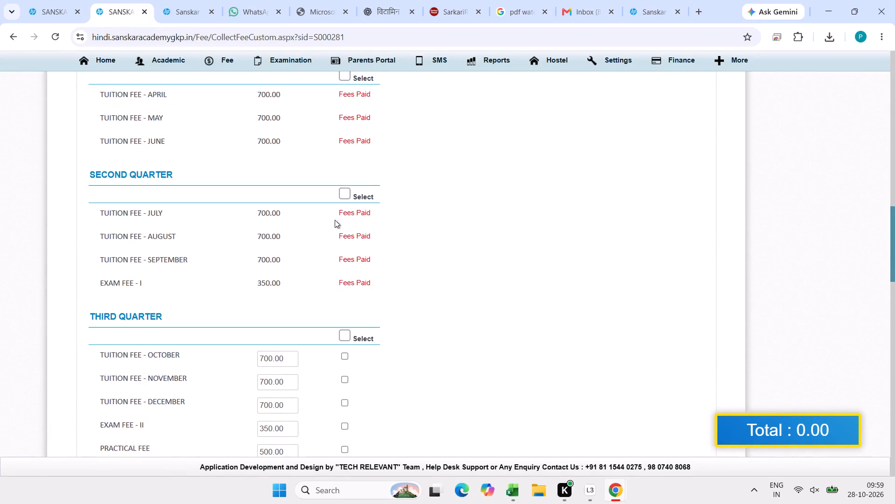
Reopen the Fee page in the first Sanskar Intermediate College tab.
click(43, 0)
scroll(218, 144, up, 2)
scroll(220, 148, down, 1)
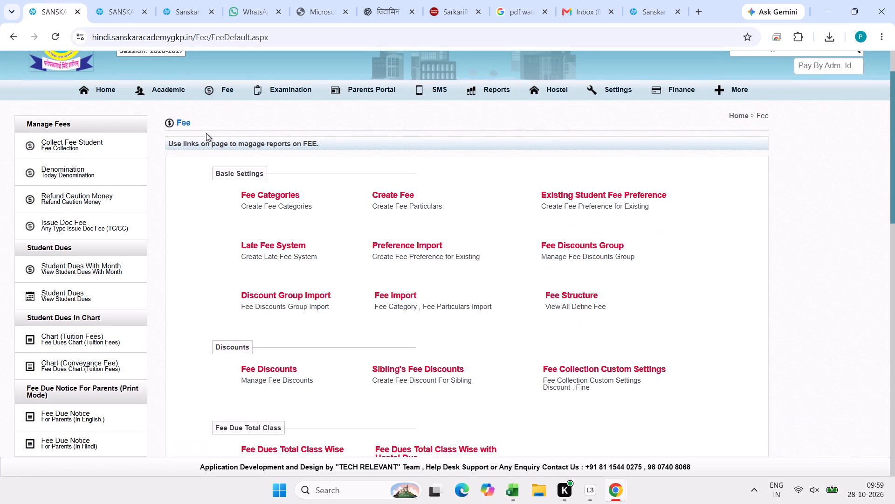
click(216, 96)
Open the Fee page in the Sanskar Academy tab and search students for "ANMO".
click(179, 0)
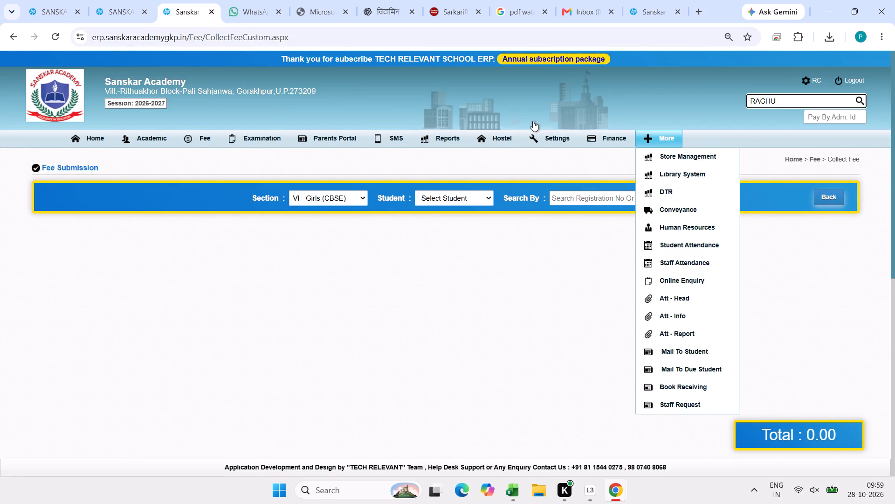
click(202, 131)
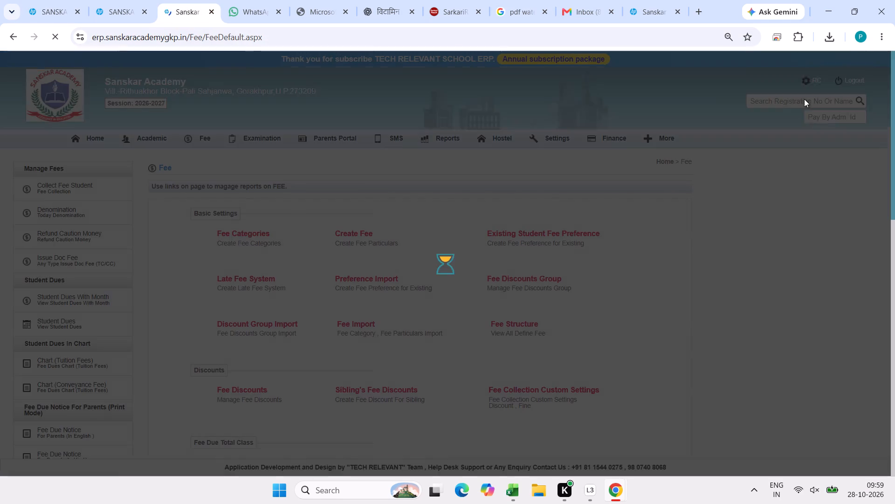
double_click(792, 99)
text(ANMO)
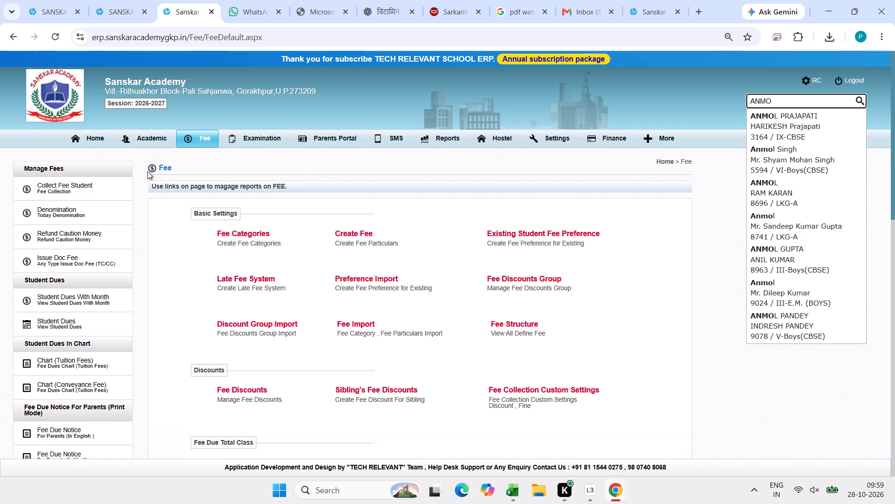
click(100, 185)
click(307, 200)
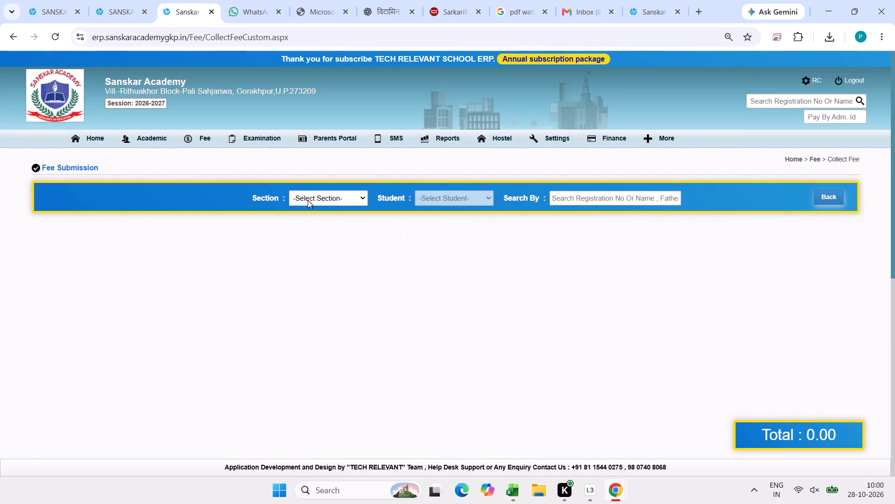
scroll(335, 322, up, 1)
scroll(334, 324, down, 1)
scroll(334, 326, up, 1)
scroll(334, 327, down, 1)
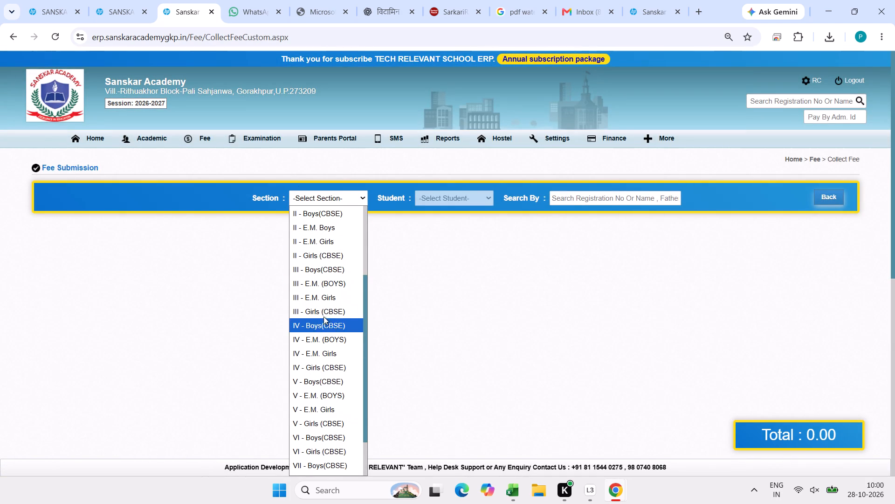
click(320, 373)
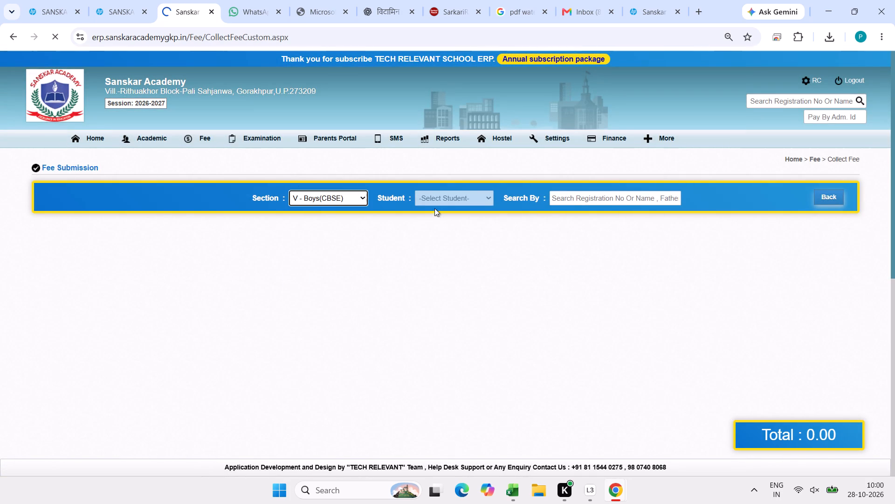
click(444, 198)
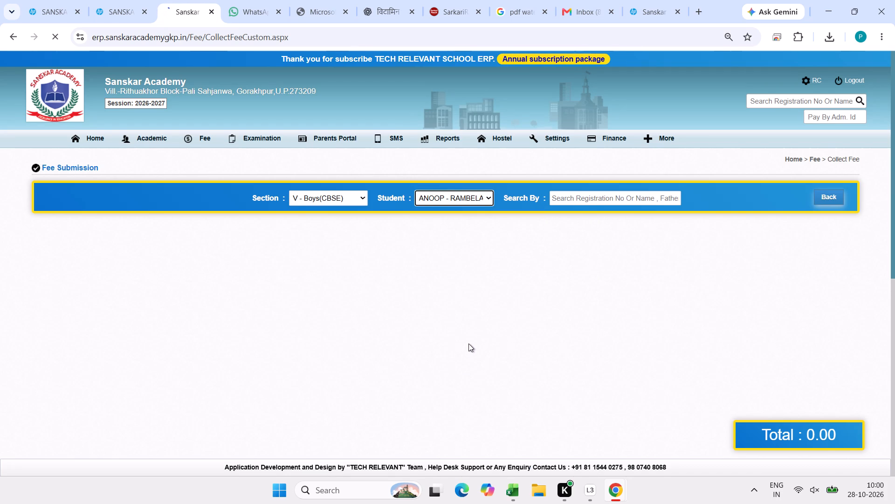
Mark Anoop's October tuition fee of 900 and October transport fee of 350 for payment.
scroll(468, 343, down, 1)
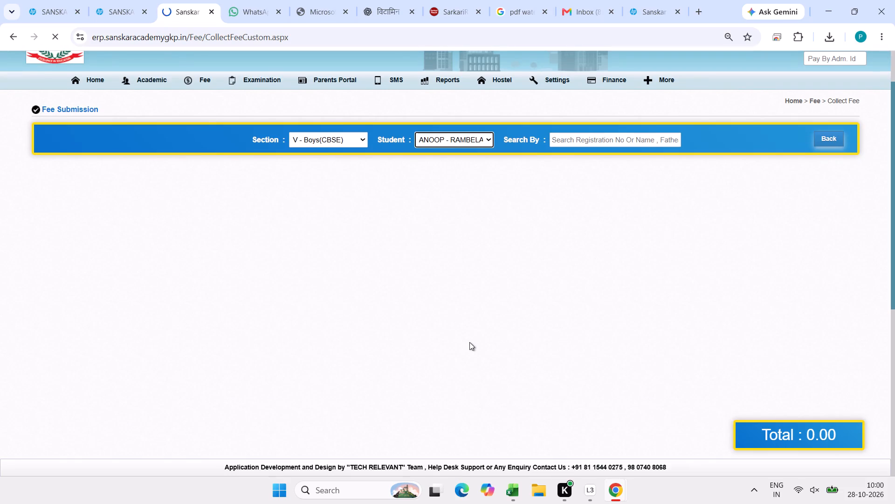
scroll(472, 340, down, 1)
scroll(472, 340, up, 1)
scroll(472, 340, down, 3)
scroll(472, 340, up, 1)
scroll(472, 340, down, 1)
scroll(472, 340, up, 1)
scroll(479, 340, down, 2)
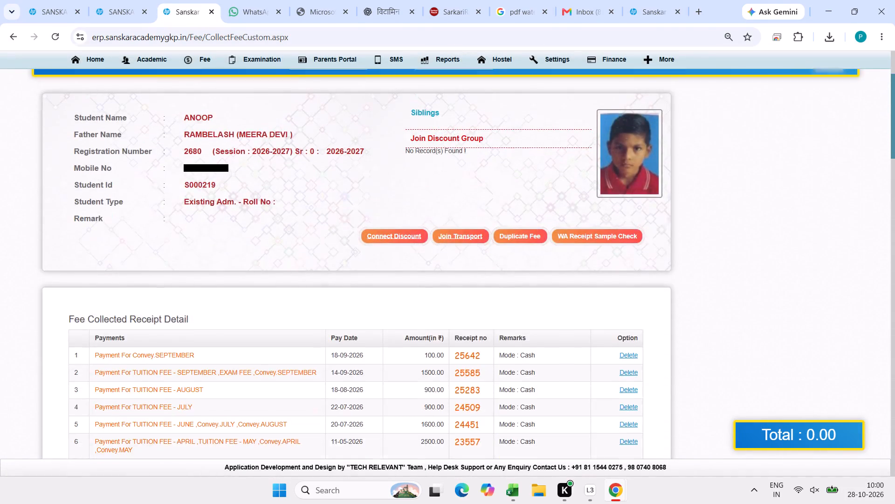
scroll(479, 340, down, 1)
scroll(475, 343, up, 1)
scroll(475, 344, down, 6)
scroll(397, 351, down, 4)
scroll(376, 353, up, 1)
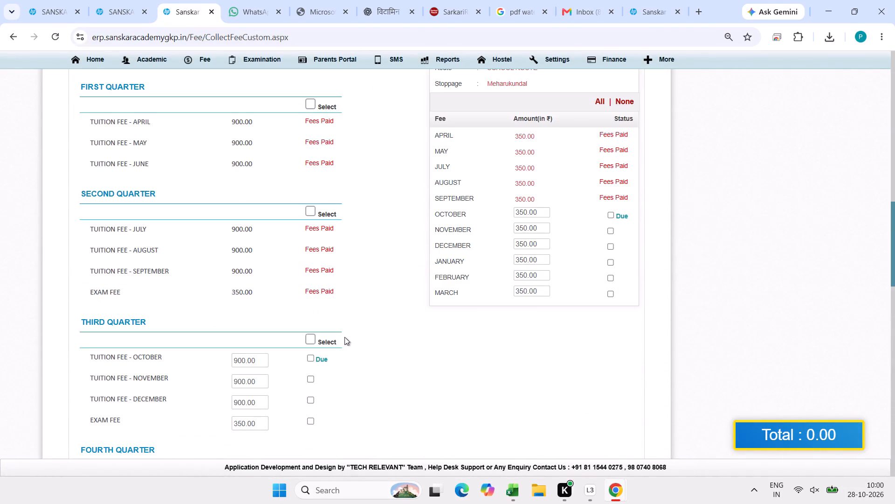
click(313, 357)
click(610, 215)
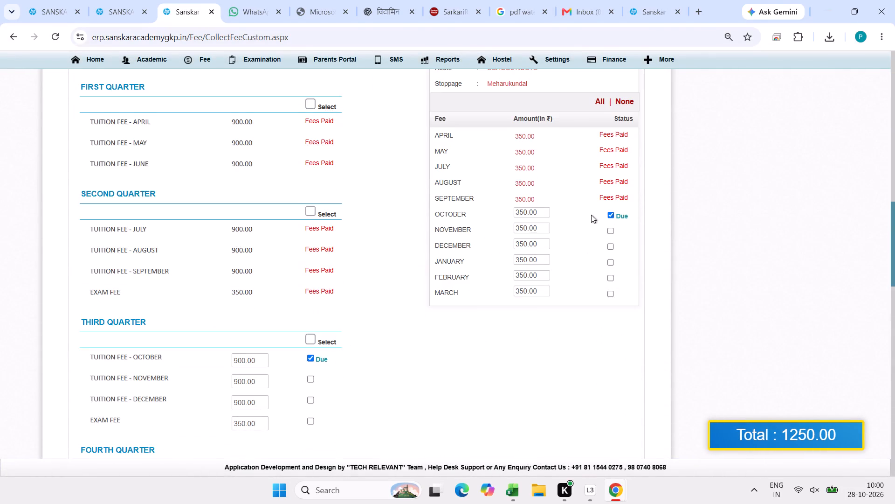
Return to the class XII student's fee page and mark the October tuition fee of 700.
click(111, 0)
scroll(273, 258, down, 1)
scroll(273, 260, up, 1)
scroll(273, 261, down, 1)
scroll(273, 263, up, 1)
scroll(273, 263, down, 2)
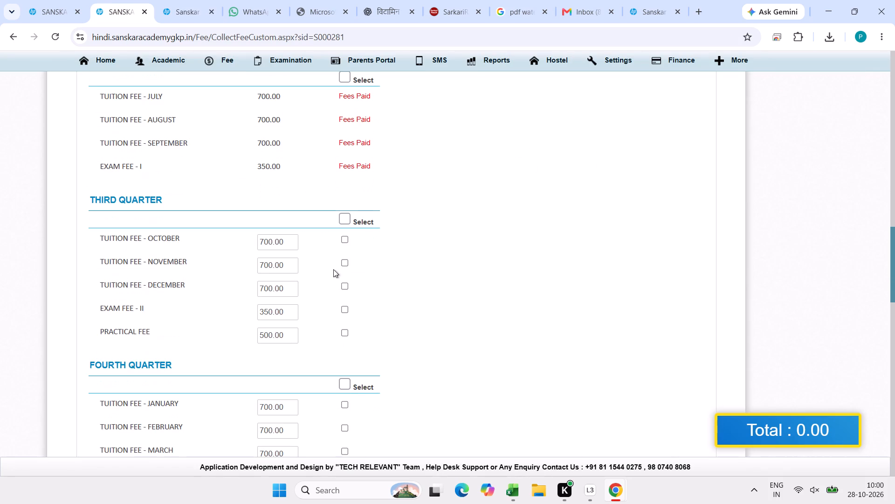
click(344, 233)
click(344, 241)
scroll(345, 241, up, 2)
scroll(345, 241, down, 1)
Go back to Anoop's Sanskar Academy fee page and submit the October payment of 1250 in cash.
click(180, 0)
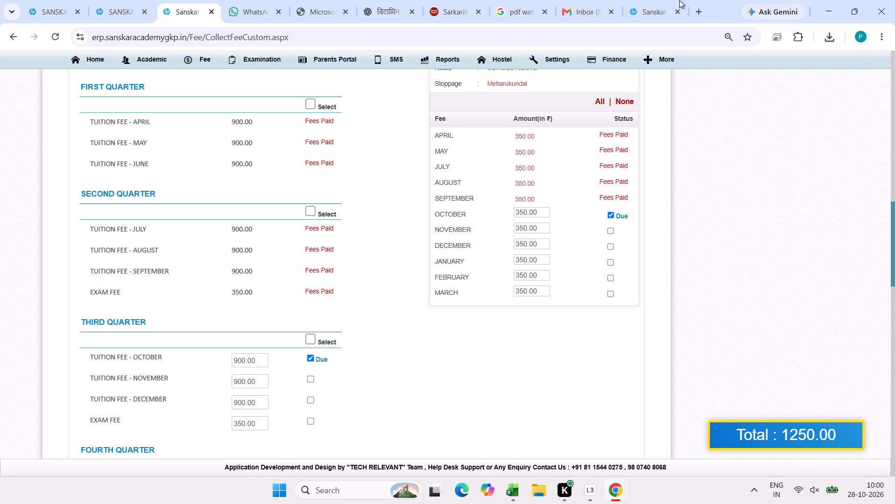
scroll(713, 0, down, 2)
scroll(718, 0, up, 1)
scroll(720, 0, down, 3)
scroll(499, 140, down, 5)
scroll(433, 240, down, 7)
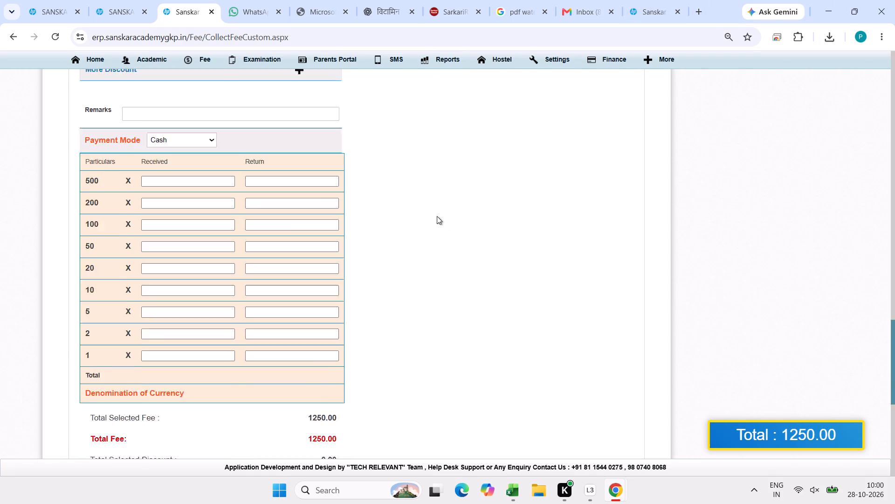
scroll(434, 216, down, 2)
scroll(434, 216, up, 1)
scroll(434, 216, down, 3)
scroll(434, 215, up, 1)
scroll(434, 210, down, 3)
click(350, 250)
Check Anoop's Fee Collected Receipt Detail for the October tuition and conveyance payment.
scroll(352, 215, up, 4)
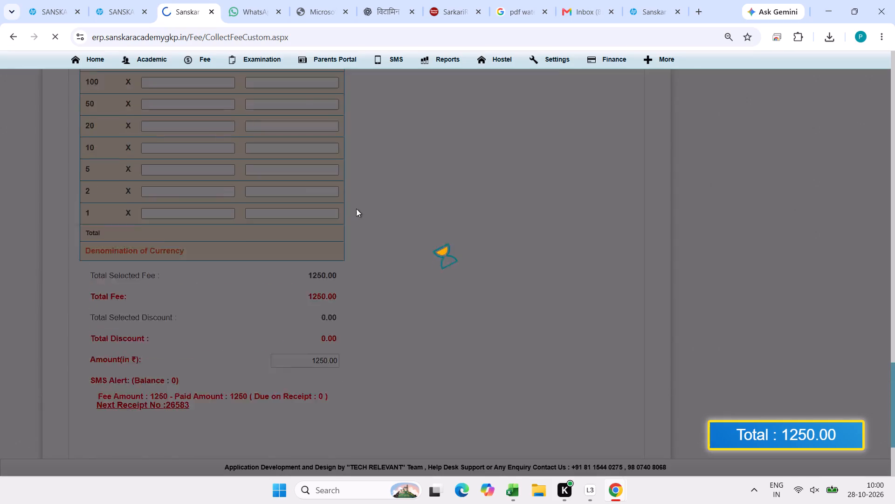
scroll(357, 202, up, 6)
scroll(394, 149, up, 10)
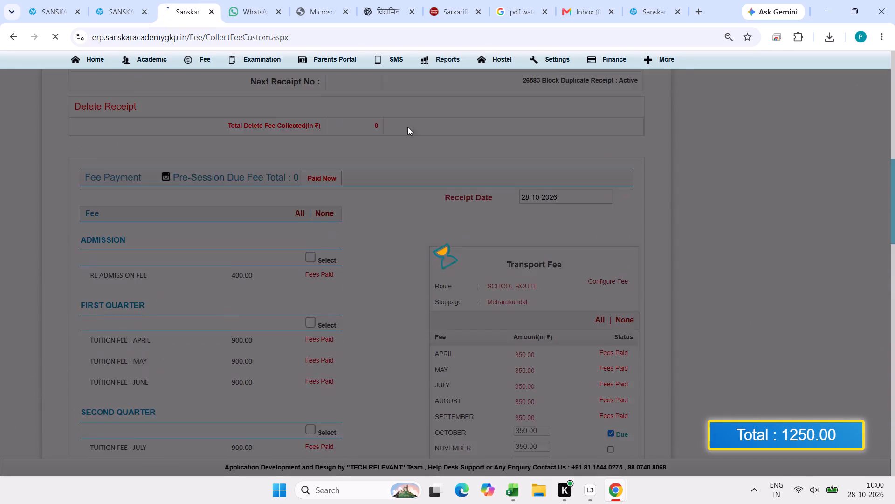
scroll(407, 127, up, 4)
scroll(416, 119, down, 1)
scroll(416, 119, up, 3)
scroll(416, 119, down, 1)
scroll(416, 119, up, 16)
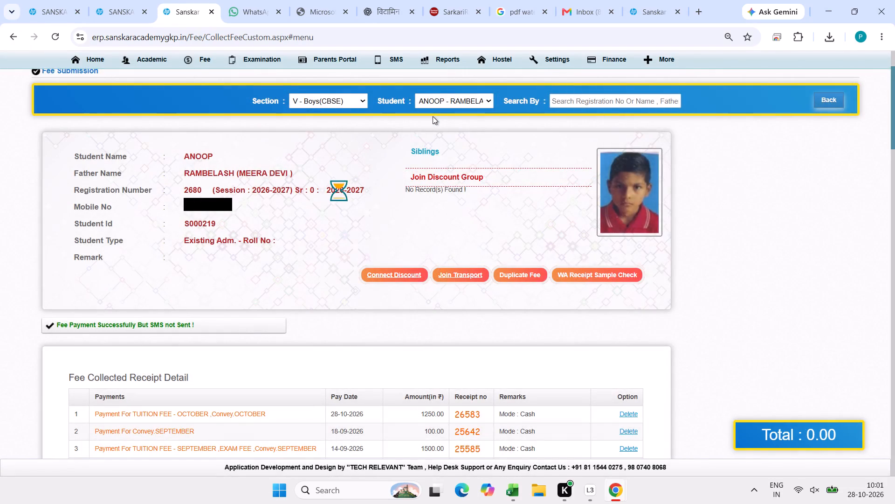
Print Anoop's October fee receipt in the A4 landscape 2 Receipt format on the EPSON M1050 Series printer.
scroll(433, 116, up, 1)
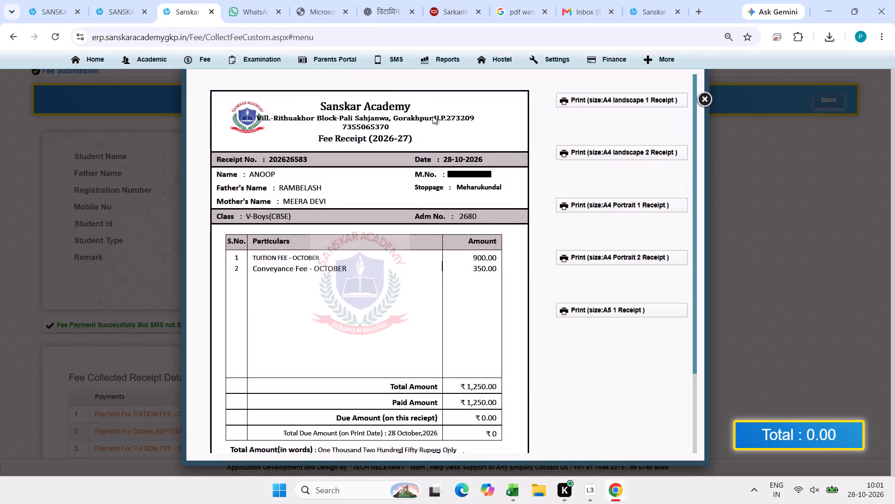
scroll(410, 101, up, 2)
scroll(410, 101, down, 1)
scroll(410, 101, up, 2)
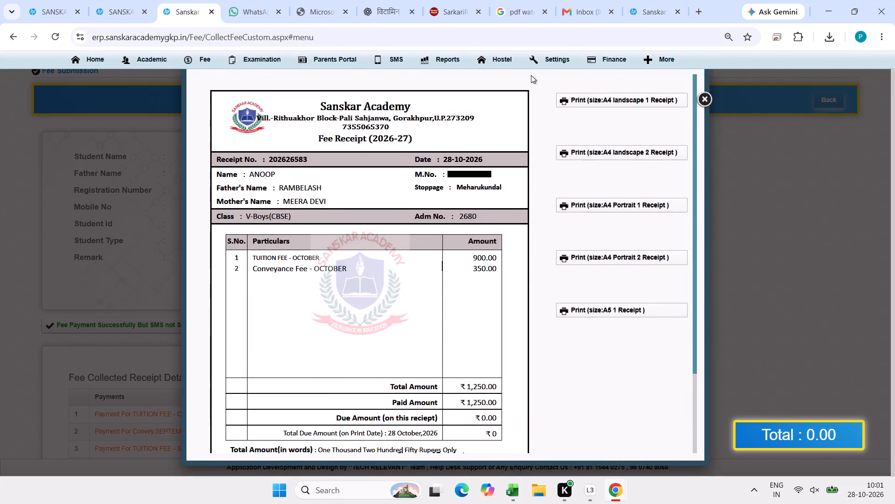
click(581, 152)
scroll(519, 138, down, 2)
scroll(511, 138, up, 1)
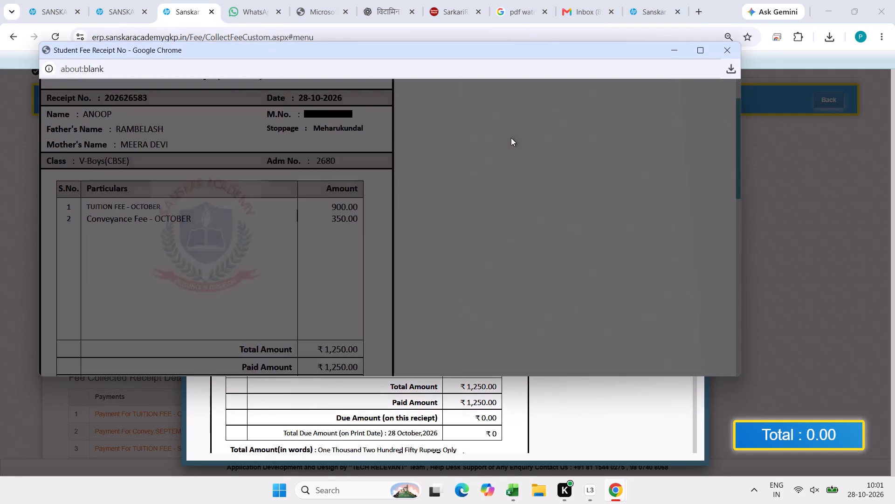
scroll(511, 138, down, 4)
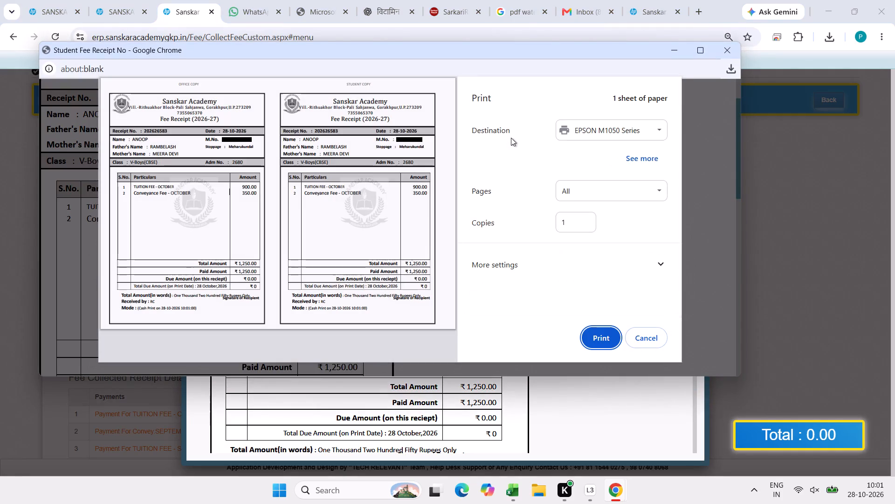
click(603, 334)
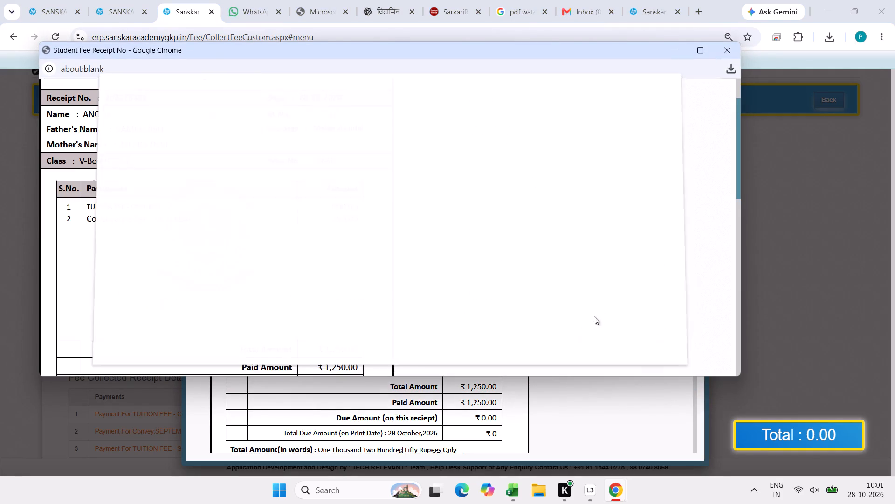
Return to the class XII student's Sanskar Intermediate College fee page and reload her record by searching her registration number.
click(127, 0)
scroll(373, 148, up, 2)
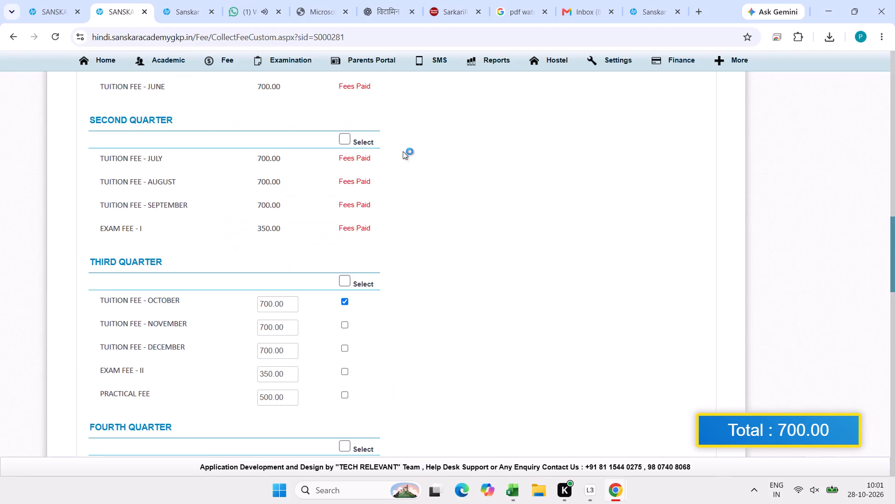
scroll(403, 151, up, 2)
scroll(403, 151, down, 1)
scroll(490, 146, up, 12)
click(635, 155)
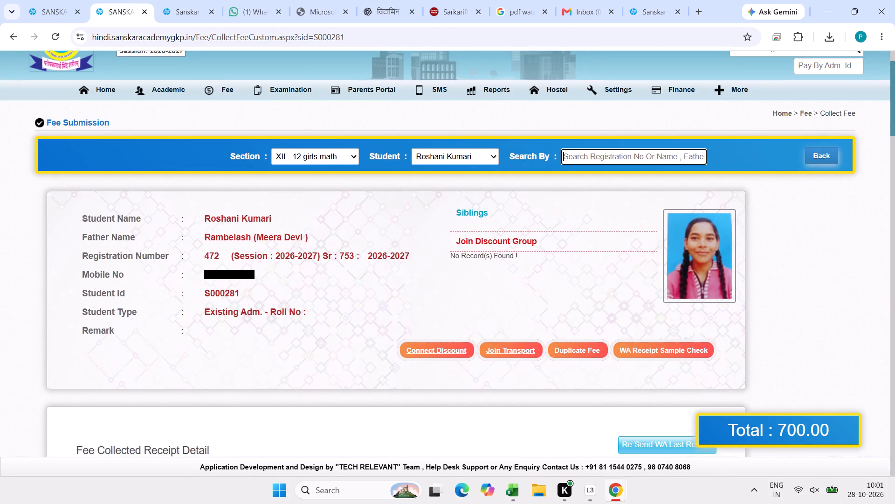
text(472)
click(640, 176)
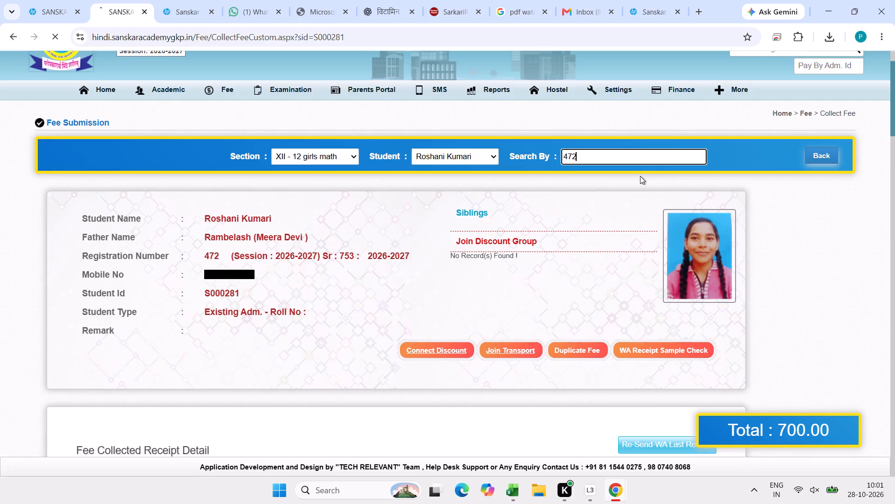
Mark the October tuition fee of 700 for payment in the student's third quarter fees.
scroll(193, 318, down, 2)
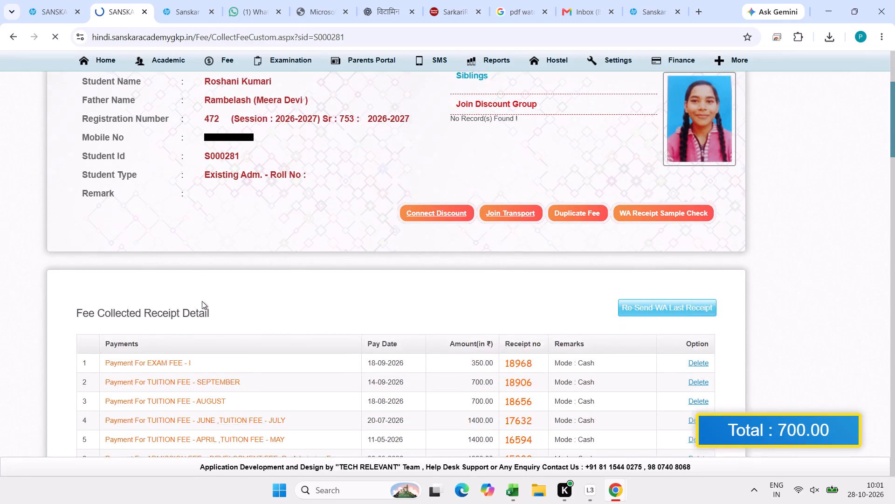
scroll(204, 301, up, 1)
scroll(204, 301, down, 5)
scroll(218, 293, up, 1)
scroll(218, 293, down, 5)
scroll(227, 291, up, 1)
scroll(228, 291, down, 1)
scroll(228, 291, up, 1)
scroll(228, 291, down, 7)
scroll(253, 291, up, 1)
scroll(254, 291, down, 1)
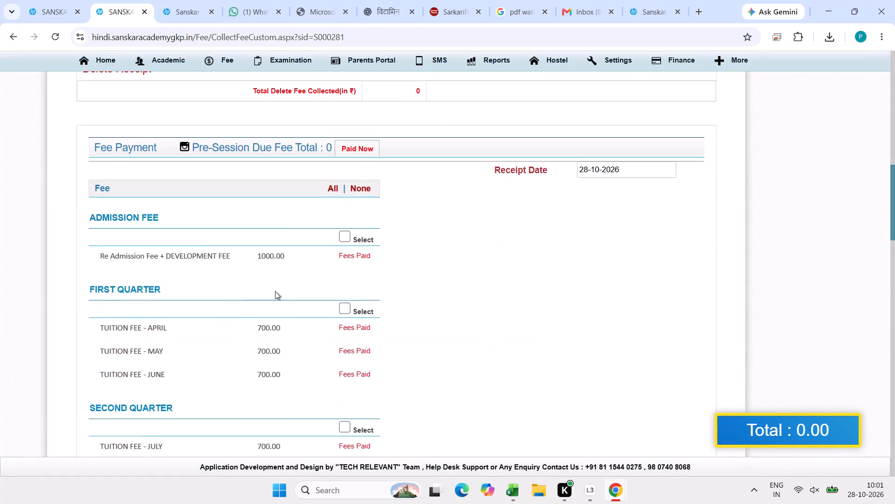
scroll(276, 291, down, 5)
click(351, 301)
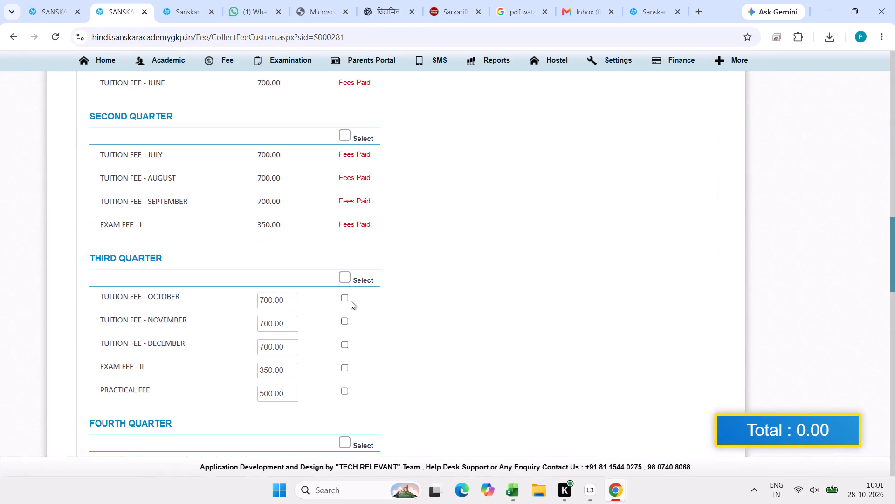
click(343, 297)
Review the discount, cash denomination and total amount sections of the student's fee payment form.
scroll(343, 297, down, 1)
scroll(343, 297, up, 1)
scroll(343, 297, down, 3)
scroll(343, 297, up, 1)
scroll(343, 297, down, 7)
scroll(343, 297, up, 1)
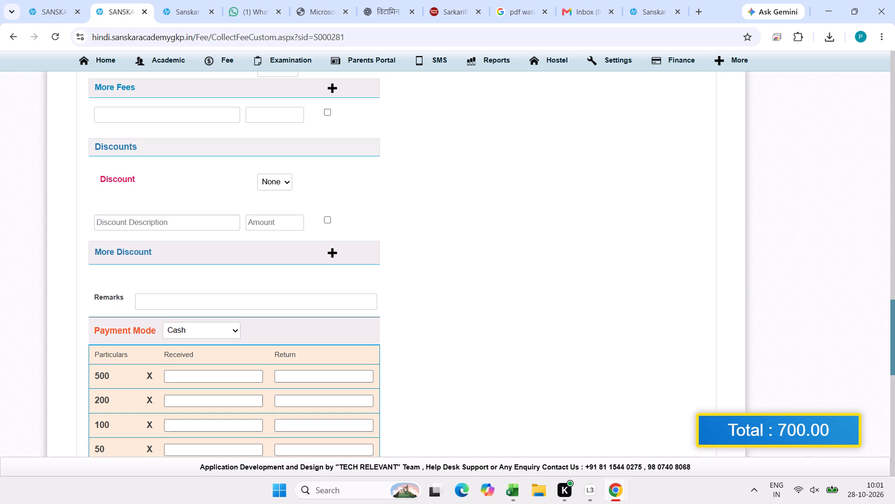
scroll(352, 294, down, 1)
scroll(352, 294, up, 1)
scroll(352, 294, down, 1)
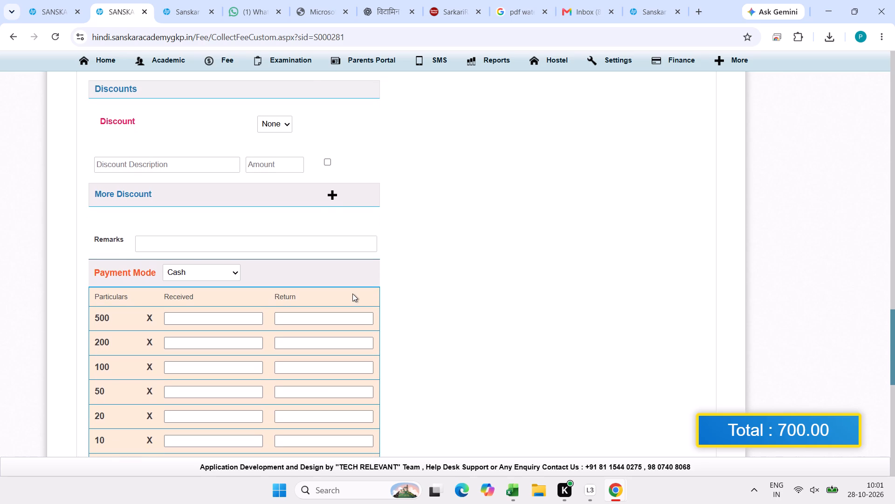
scroll(352, 294, down, 4)
scroll(352, 294, up, 1)
scroll(352, 294, down, 4)
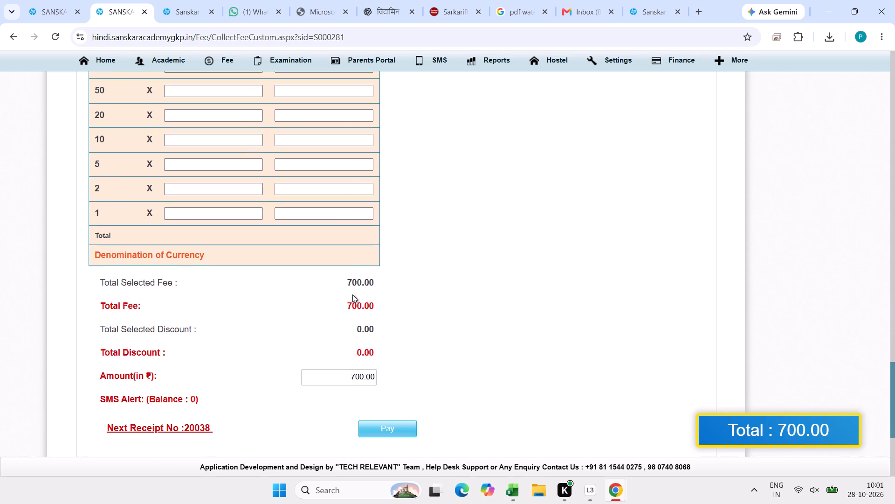
scroll(352, 294, down, 1)
scroll(352, 294, up, 6)
scroll(352, 294, down, 1)
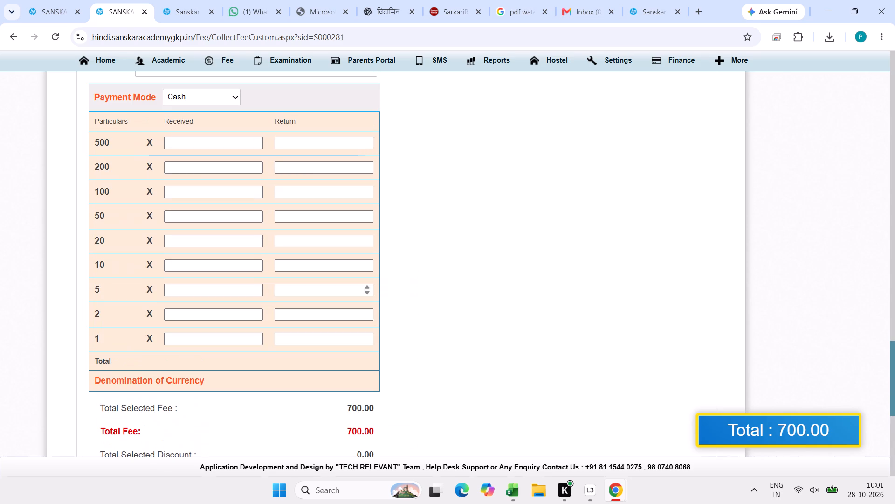
Add the November tuition fee of 700 to the fees marked for payment.
scroll(352, 294, up, 1)
scroll(373, 254, up, 4)
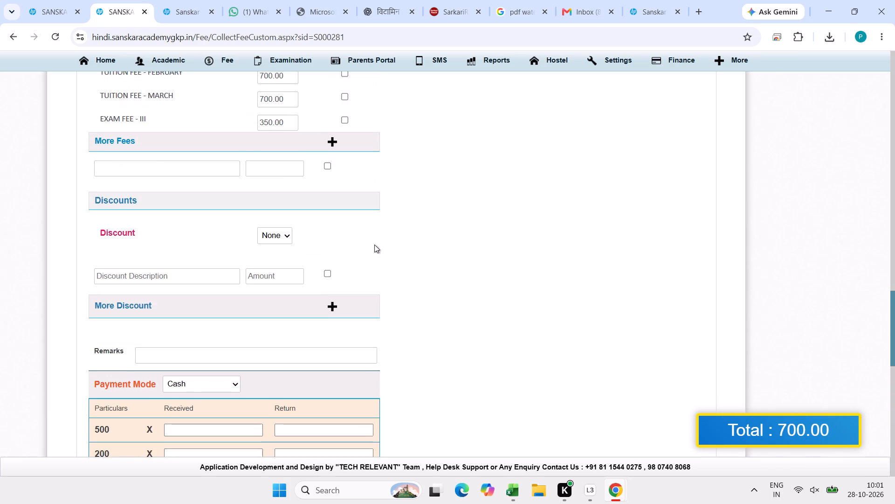
scroll(370, 212, up, 5)
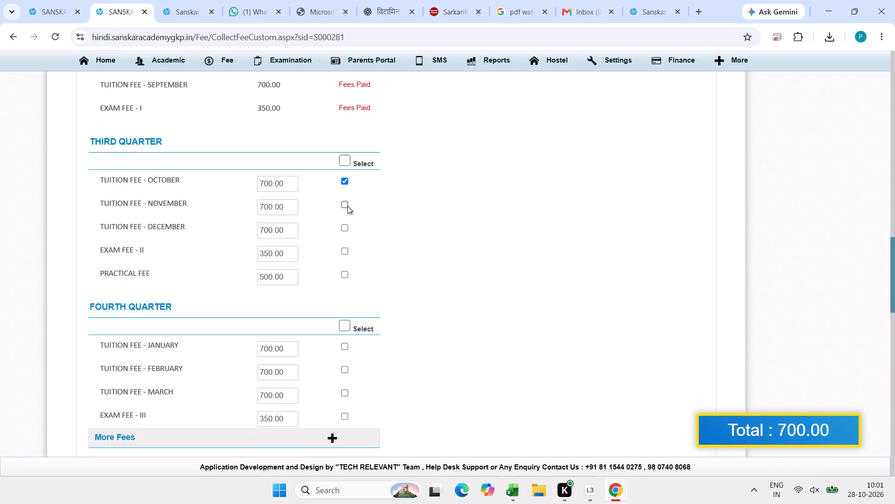
click(346, 206)
Set the paid amount to 750 and submit the student's October and partial November tuition payment in cash.
scroll(349, 206, down, 2)
scroll(349, 208, up, 1)
scroll(349, 208, down, 5)
scroll(349, 210, up, 1)
scroll(349, 211, down, 2)
scroll(349, 212, up, 1)
scroll(349, 212, down, 3)
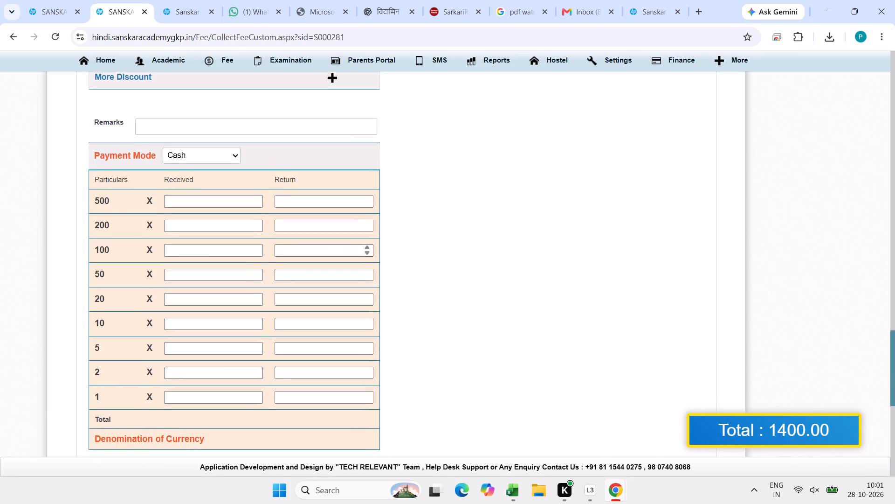
scroll(325, 247, down, 6)
drag(376, 210, 279, 219)
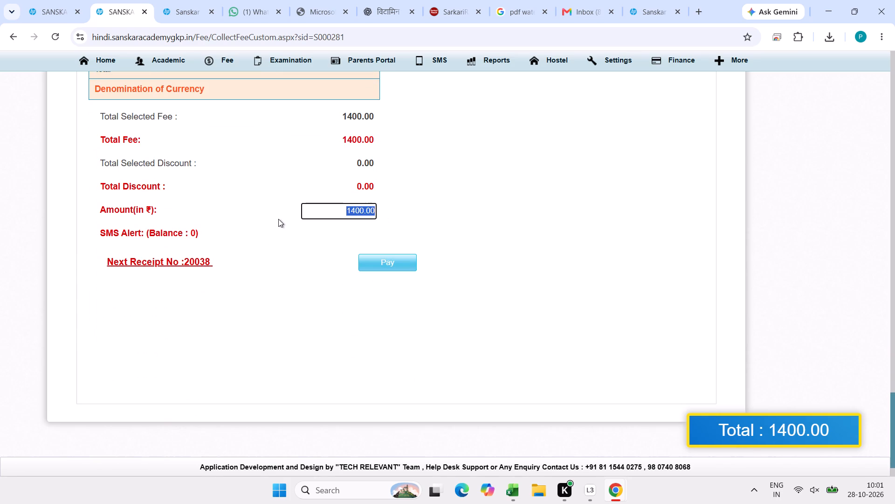
text(750)
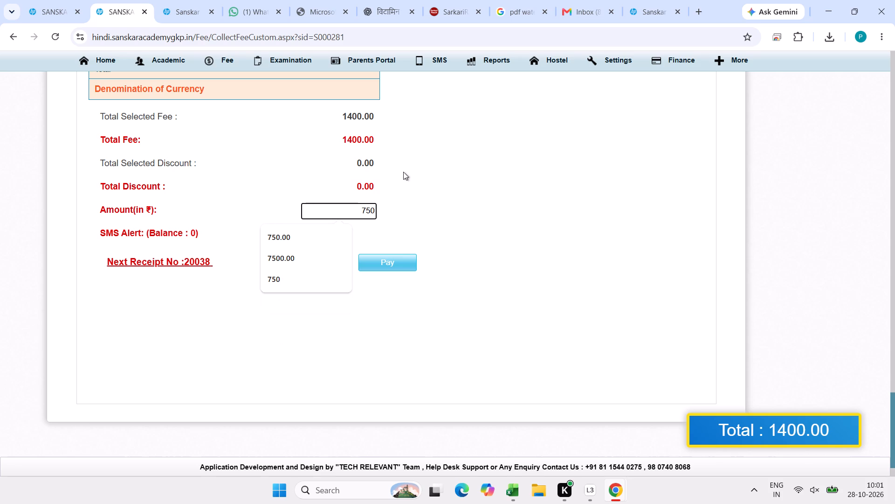
click(443, 175)
click(395, 264)
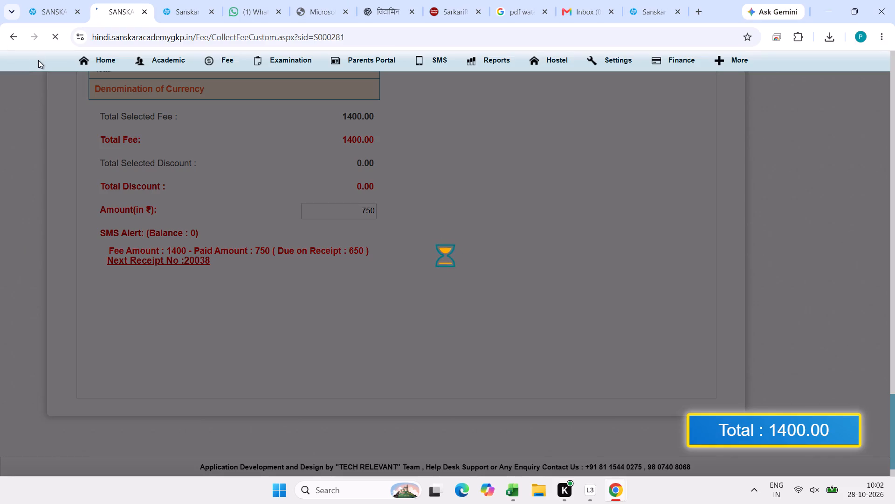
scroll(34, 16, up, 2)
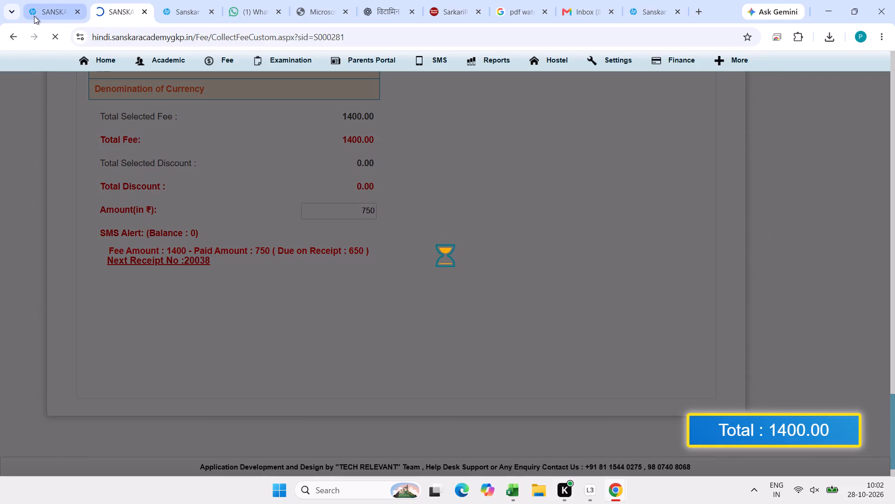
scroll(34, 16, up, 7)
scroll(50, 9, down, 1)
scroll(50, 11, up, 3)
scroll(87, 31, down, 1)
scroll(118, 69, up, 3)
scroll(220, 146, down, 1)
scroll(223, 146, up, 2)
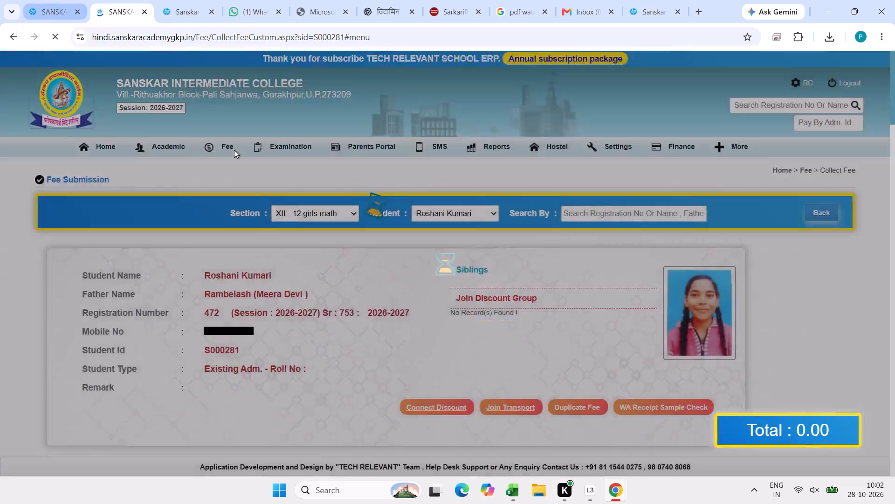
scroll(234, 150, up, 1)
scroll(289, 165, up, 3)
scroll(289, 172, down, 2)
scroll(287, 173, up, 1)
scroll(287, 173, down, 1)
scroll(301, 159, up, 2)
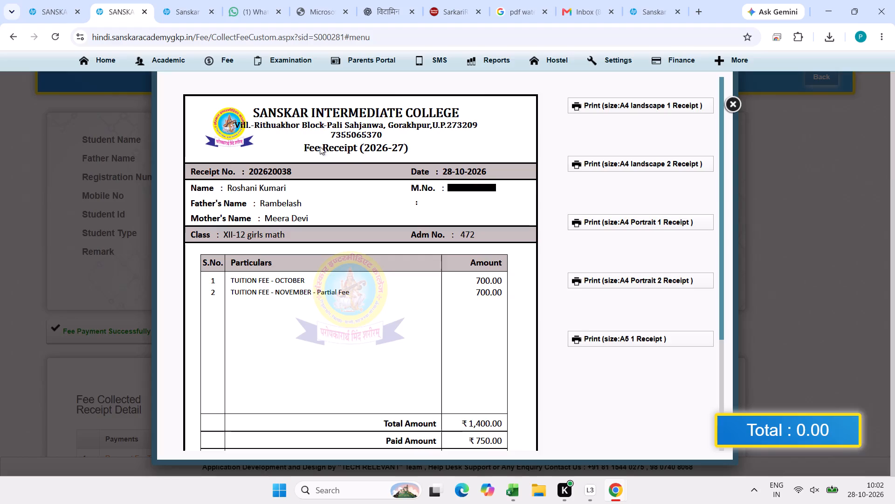
Print the class XII student's fee receipt in the A4 landscape 2 Receipt format on the EPSON M1050 Series printer.
click(633, 169)
scroll(580, 192, up, 1)
scroll(578, 193, down, 1)
scroll(577, 193, up, 1)
scroll(575, 194, down, 2)
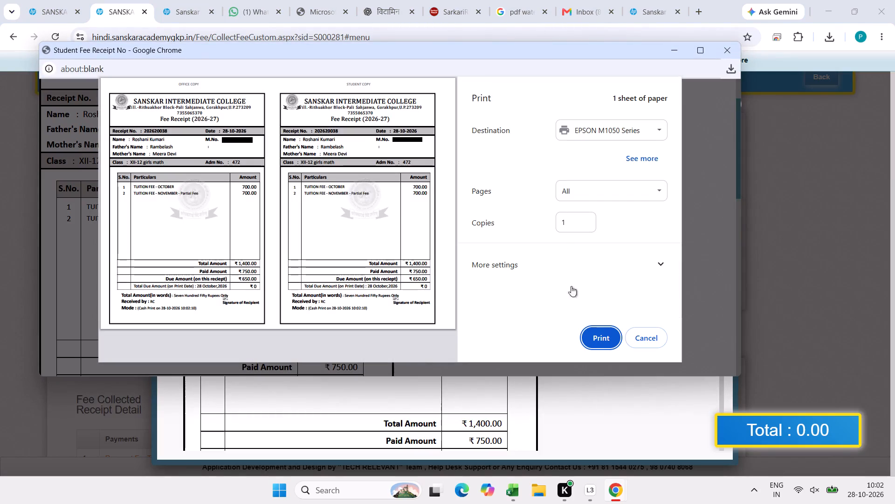
click(597, 341)
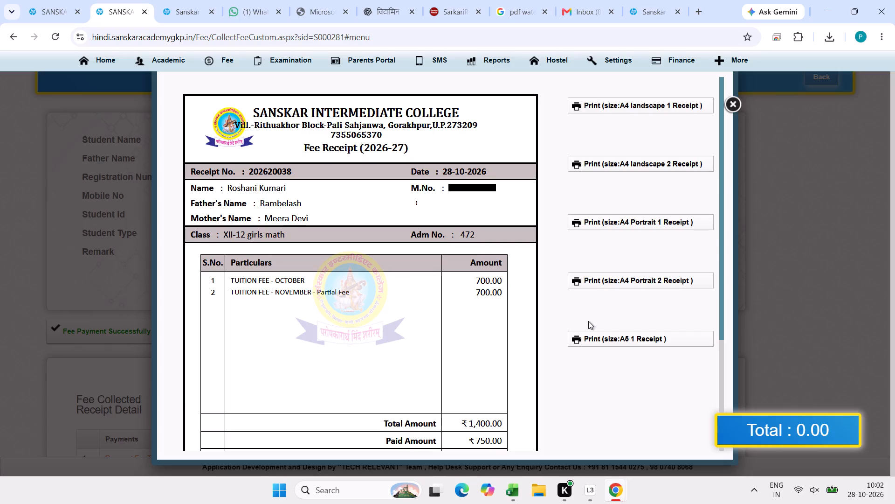
Print the class XII student's fee receipt once more in the A4 landscape 2 Receipt format.
click(642, 172)
click(644, 168)
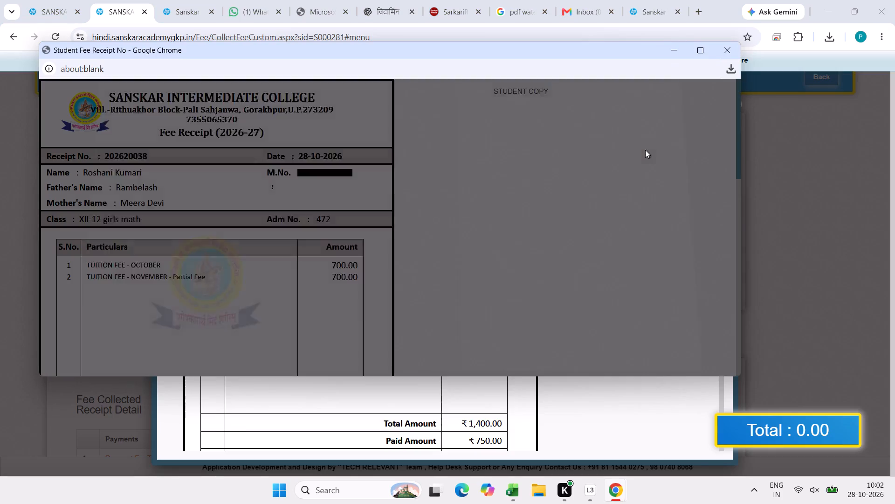
click(591, 334)
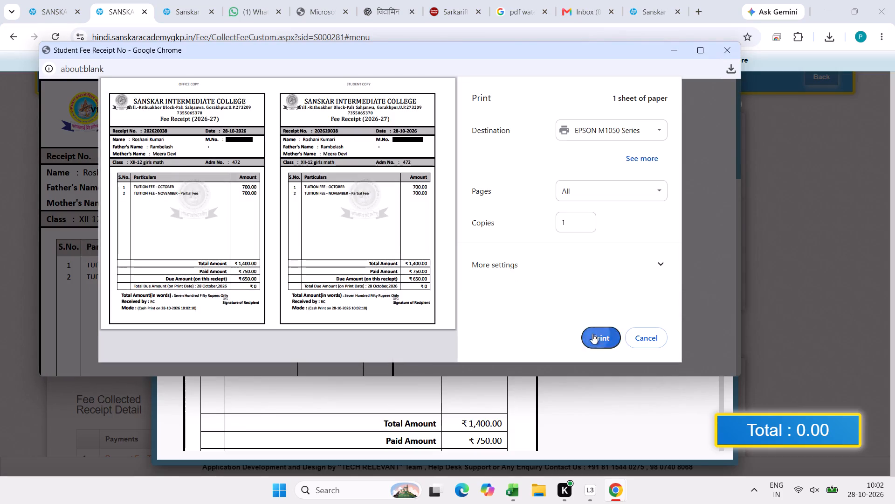
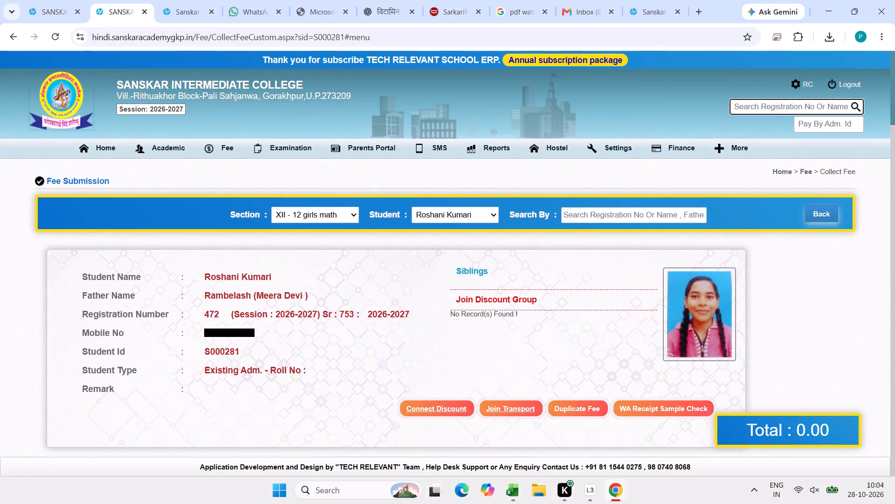
Search by name for the XI - 11EM BIO BOYS student listed under registration search and open their fee payment page.
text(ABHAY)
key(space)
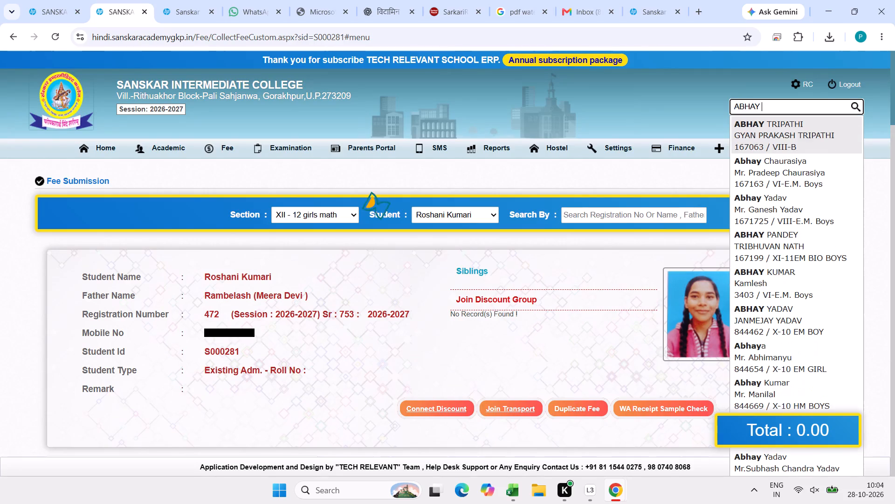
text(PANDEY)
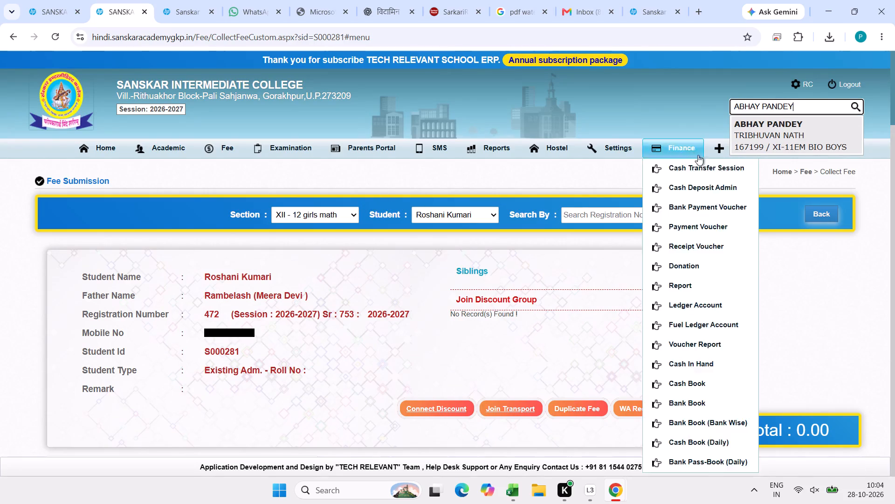
click(785, 143)
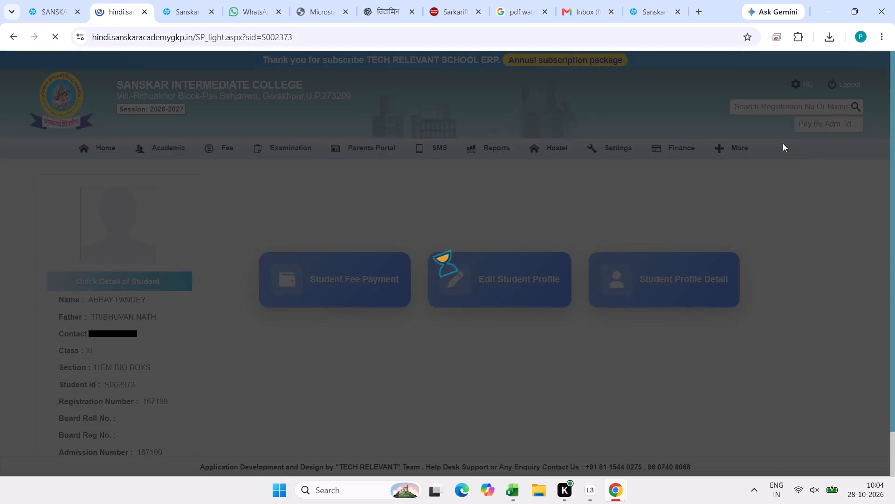
click(350, 275)
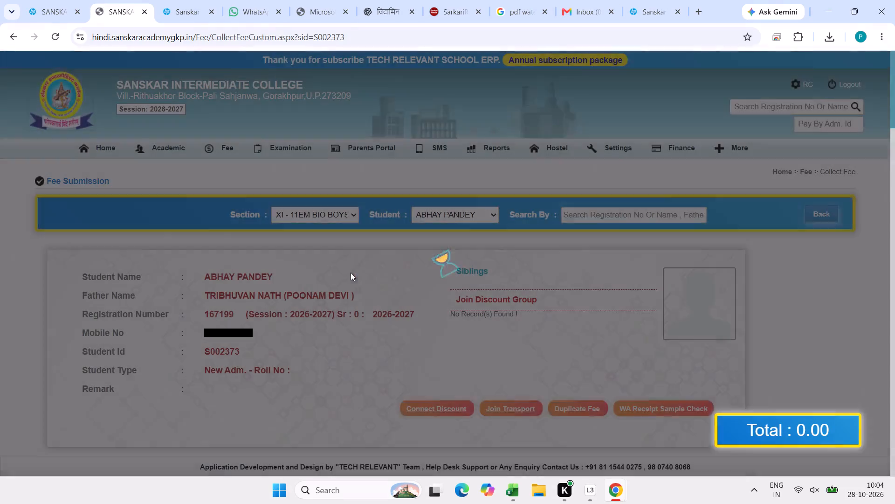
Examine the student's collected receipts, quarterly tuition fee status and monthly bus fee records.
scroll(330, 314, down, 7)
scroll(353, 320, up, 1)
scroll(372, 316, down, 5)
scroll(427, 317, up, 1)
scroll(427, 317, down, 2)
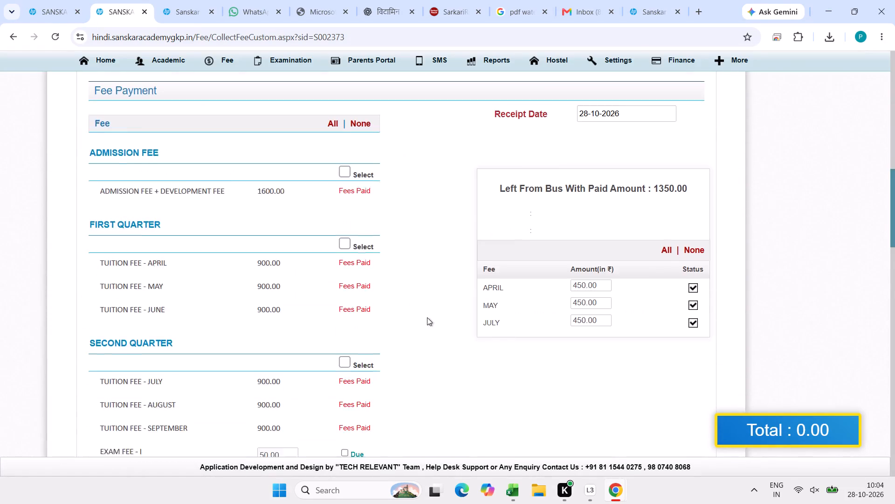
scroll(427, 319, down, 1)
scroll(427, 320, up, 1)
scroll(427, 321, down, 1)
scroll(427, 321, up, 1)
scroll(427, 321, down, 1)
scroll(451, 314, up, 4)
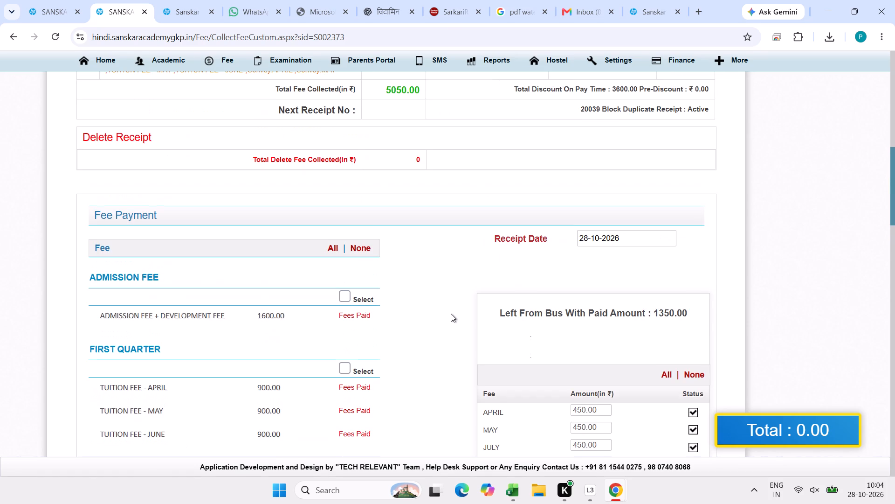
scroll(452, 314, up, 1)
scroll(452, 314, down, 1)
scroll(452, 314, up, 1)
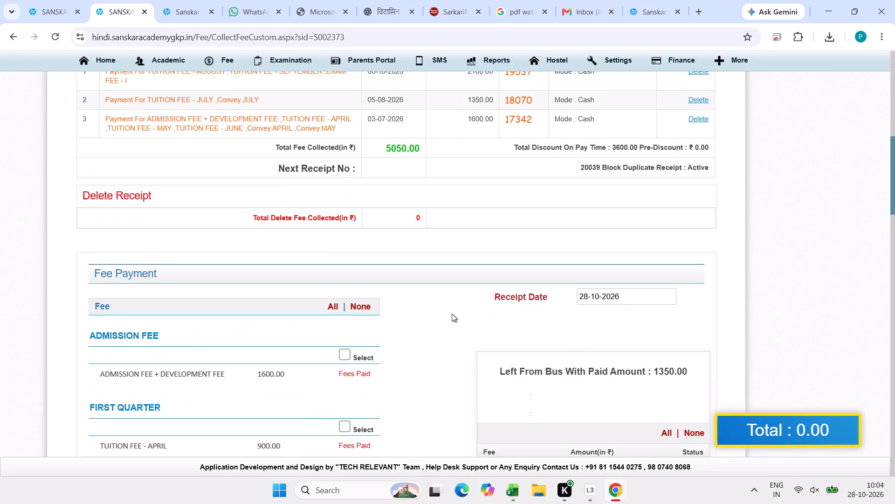
scroll(344, 220, up, 1)
scroll(344, 220, down, 1)
scroll(344, 220, up, 3)
scroll(501, 140, up, 1)
scroll(508, 135, down, 1)
scroll(525, 129, up, 3)
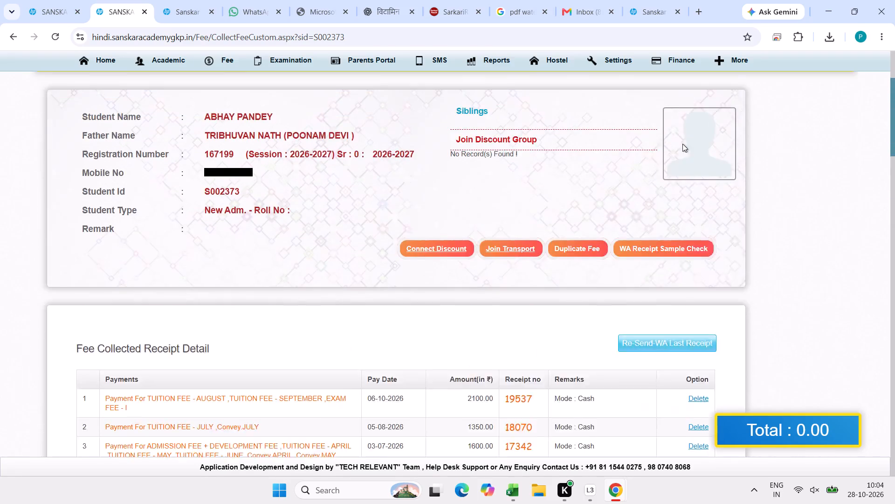
Search by name for the second XI - 11EM BIO BOYS student and open their fee payment page.
scroll(682, 144, up, 3)
click(749, 107)
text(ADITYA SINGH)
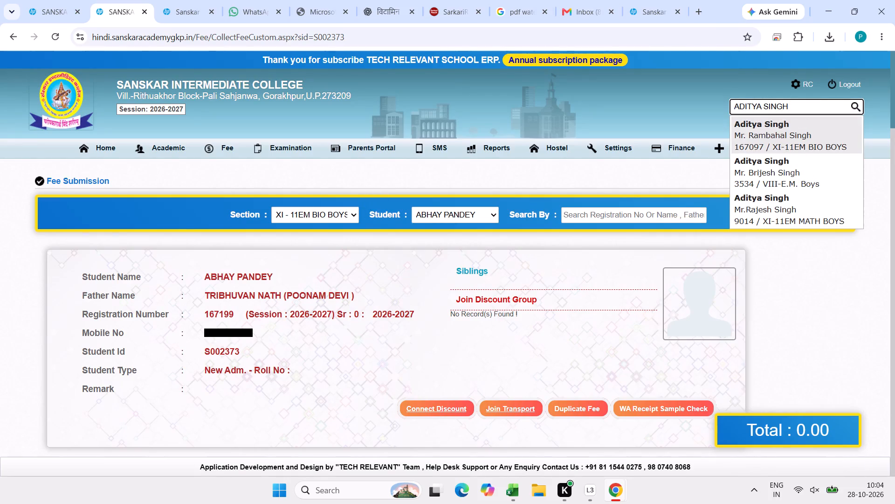
click(771, 147)
click(360, 275)
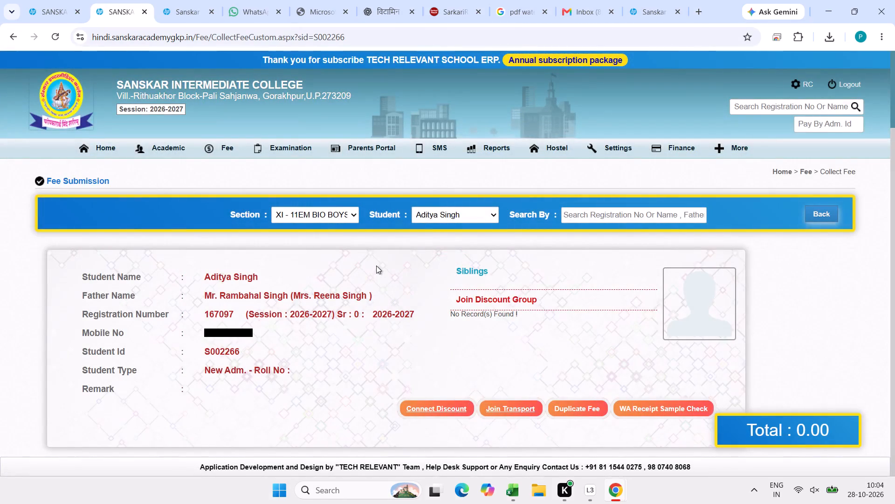
Examine the second student's quarterly tuition fees, transport route, stoppage and monthly transport dues.
scroll(379, 264, up, 1)
scroll(379, 264, down, 9)
scroll(390, 257, up, 1)
scroll(390, 257, down, 3)
scroll(390, 257, up, 1)
scroll(390, 257, down, 4)
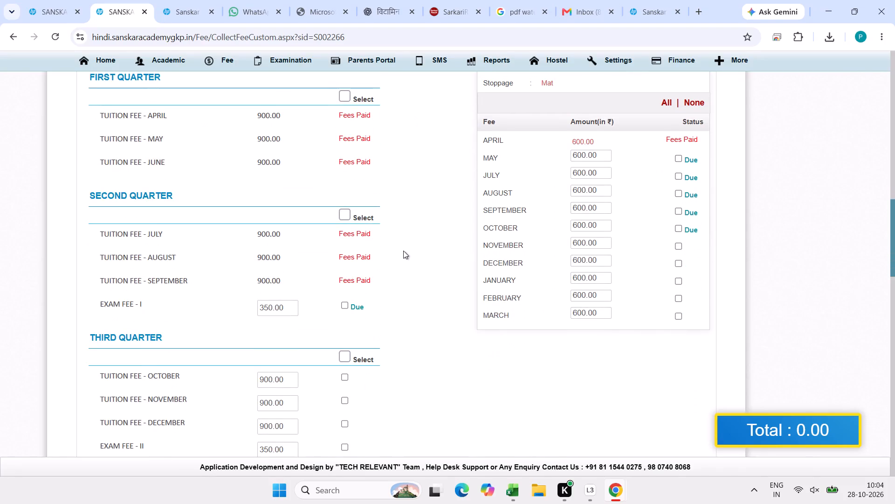
scroll(410, 243, up, 2)
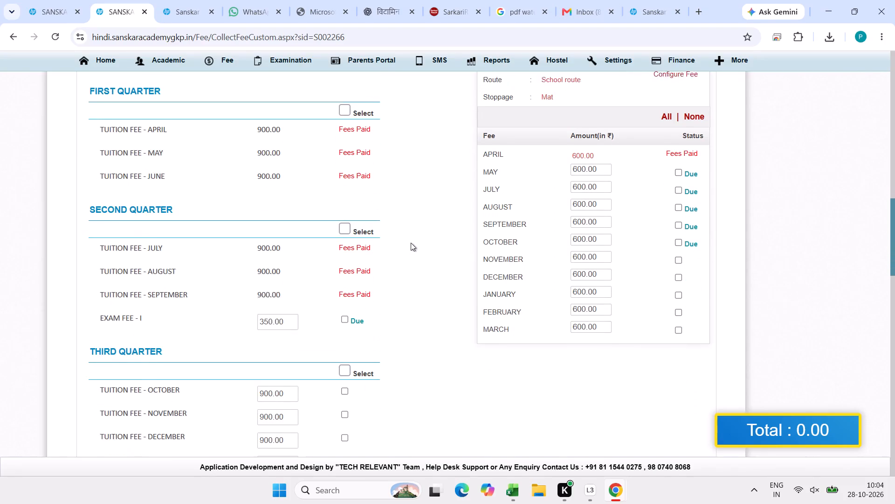
scroll(411, 243, up, 11)
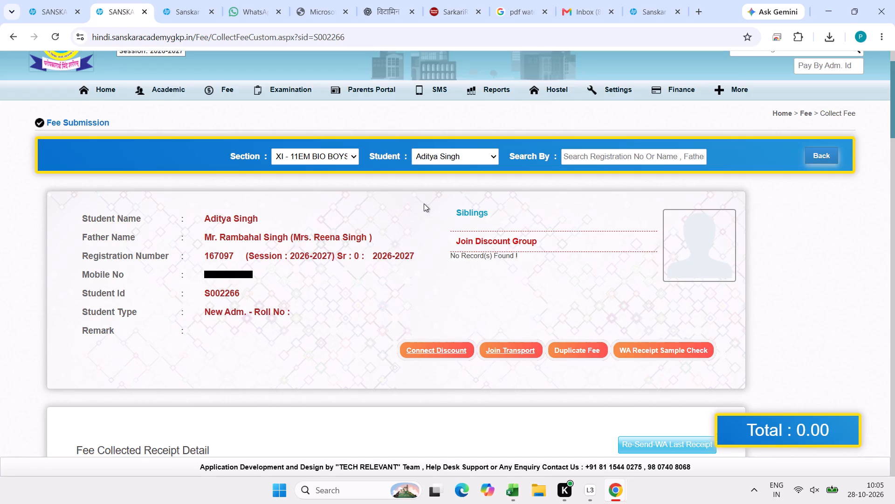
Switch to the Conyence list buswise workbook in Excel and filter the Student Name column for the same student.
click(516, 484)
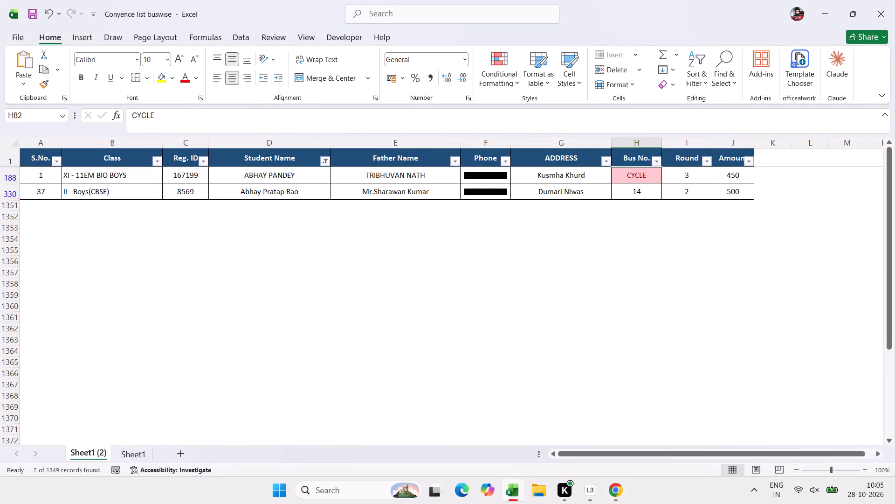
click(330, 164)
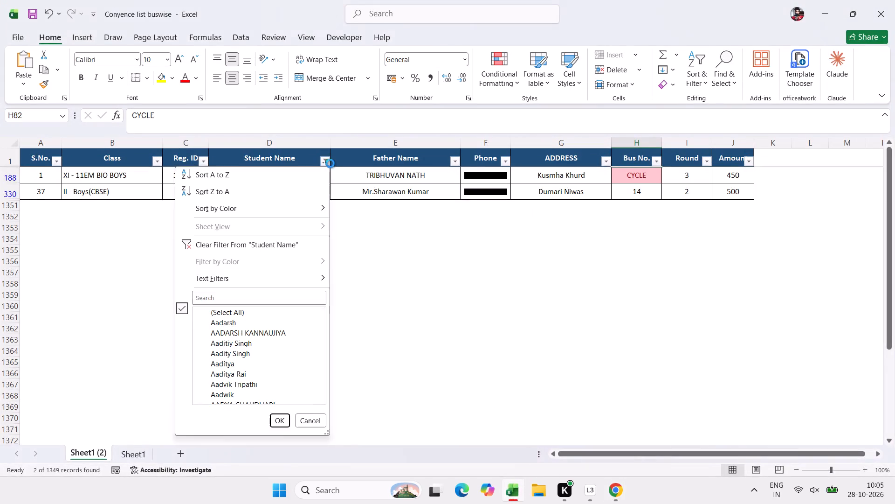
click(253, 295)
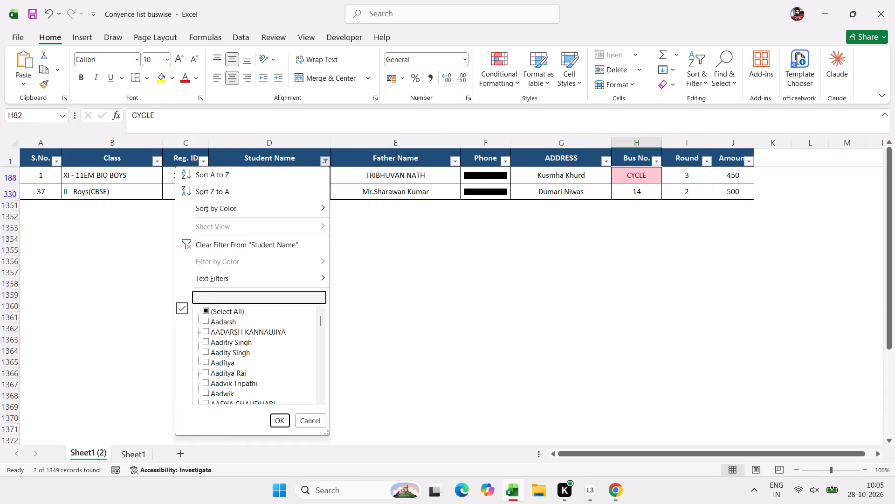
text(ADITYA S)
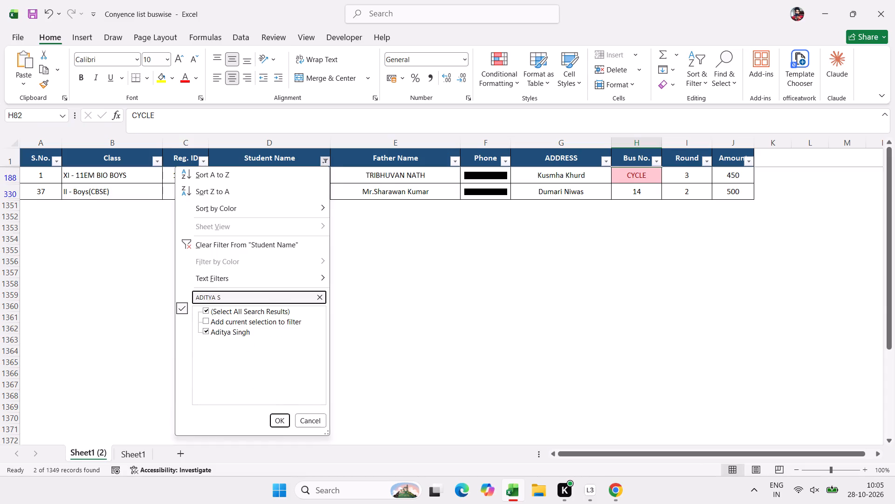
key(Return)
Clear the Round and Amount values in the XI - 11EM BIO BOYS student's CYCLE row and save the workbook.
click(663, 177)
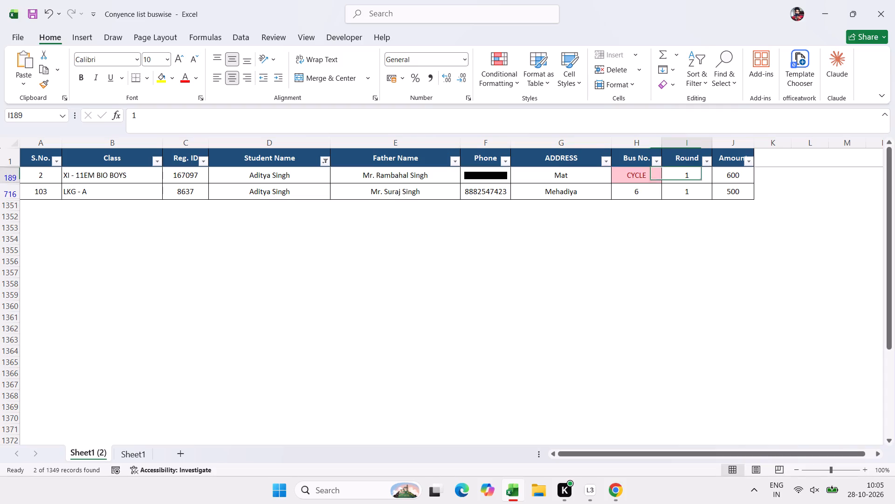
click(658, 175)
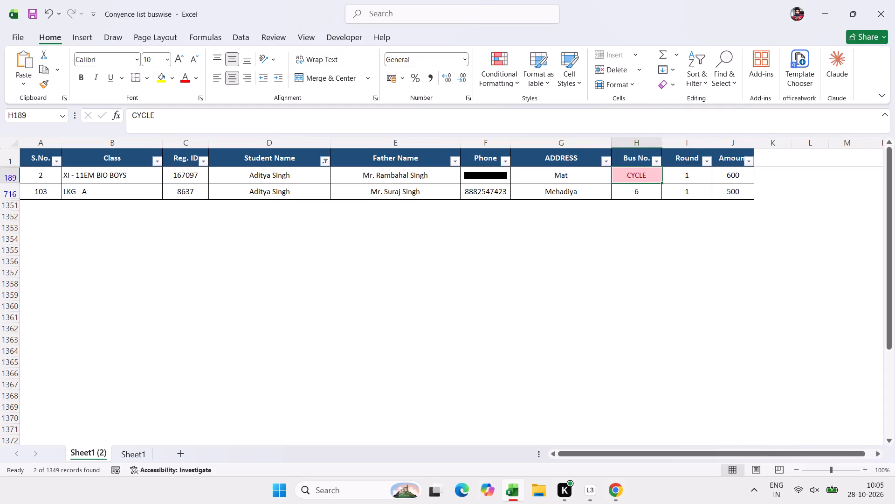
drag(693, 176, 723, 175)
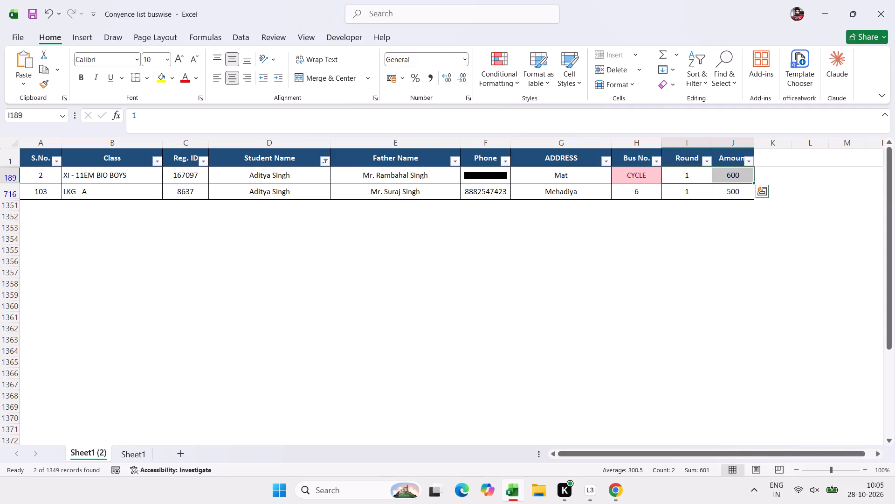
key(Delete)
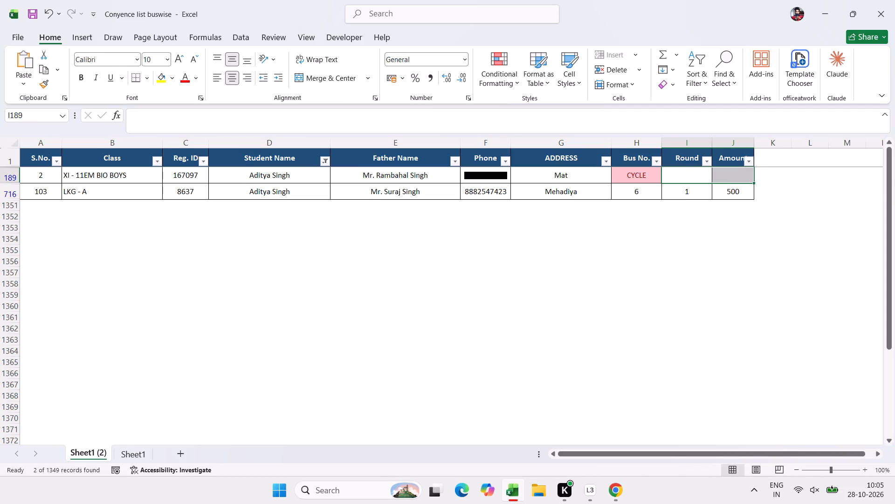
click(588, 268)
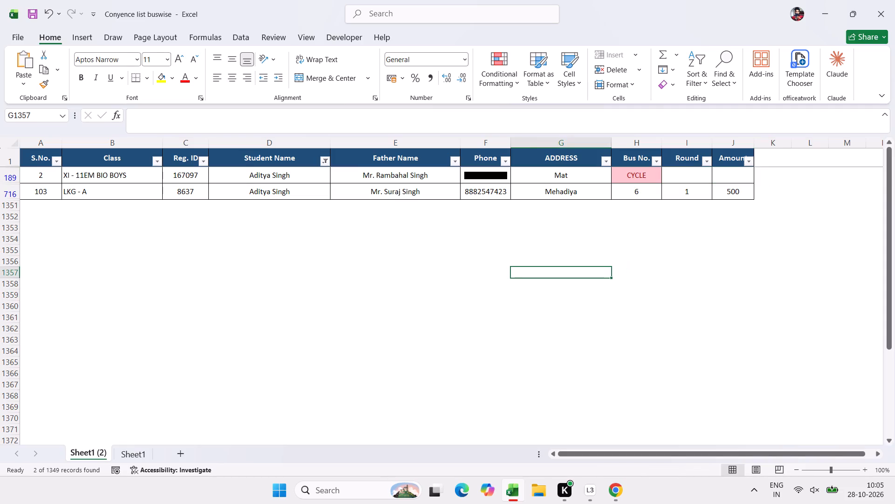
click(440, 255)
click(32, 10)
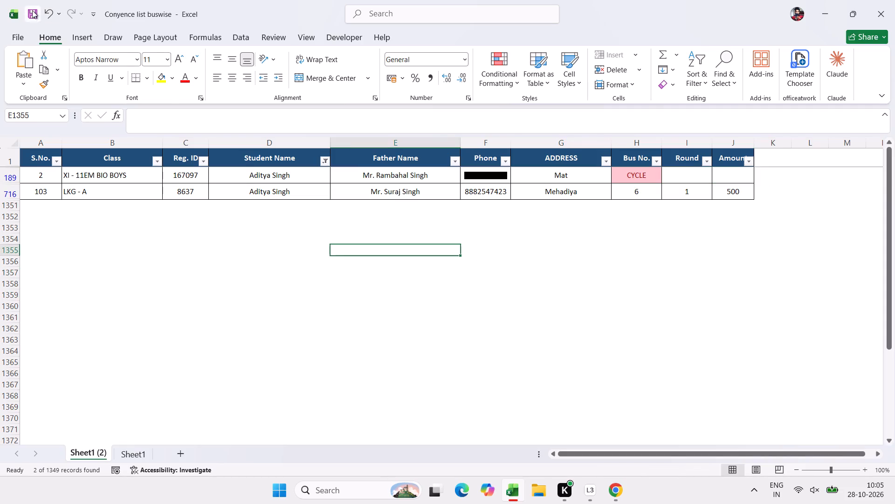
Clear the Student Name filter to list all students again, and return to the fee portal in Chrome.
click(321, 164)
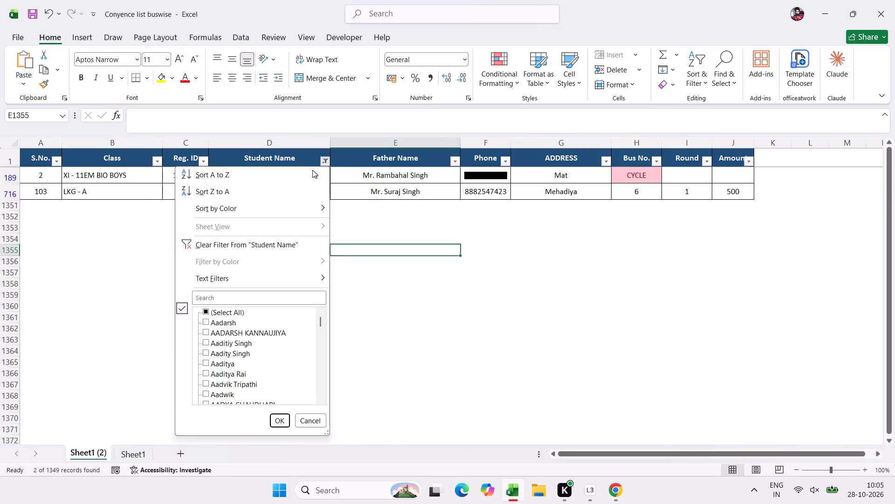
click(251, 248)
click(321, 166)
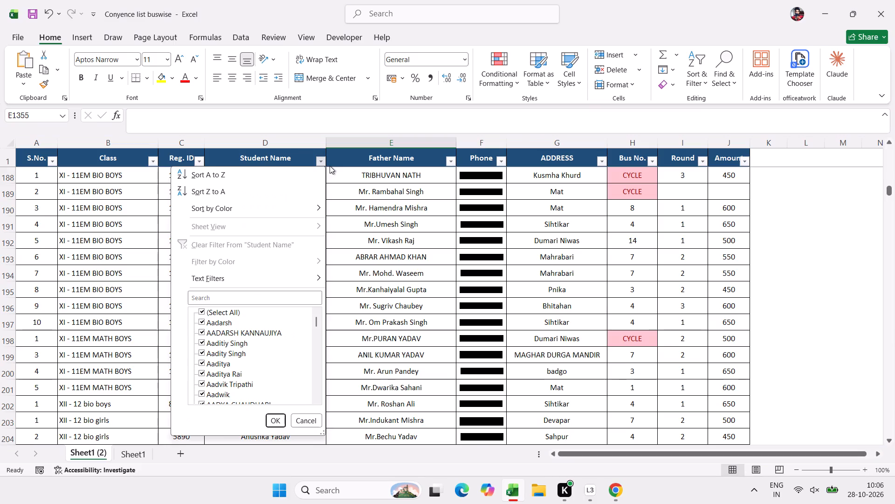
scroll(430, 81, up, 1)
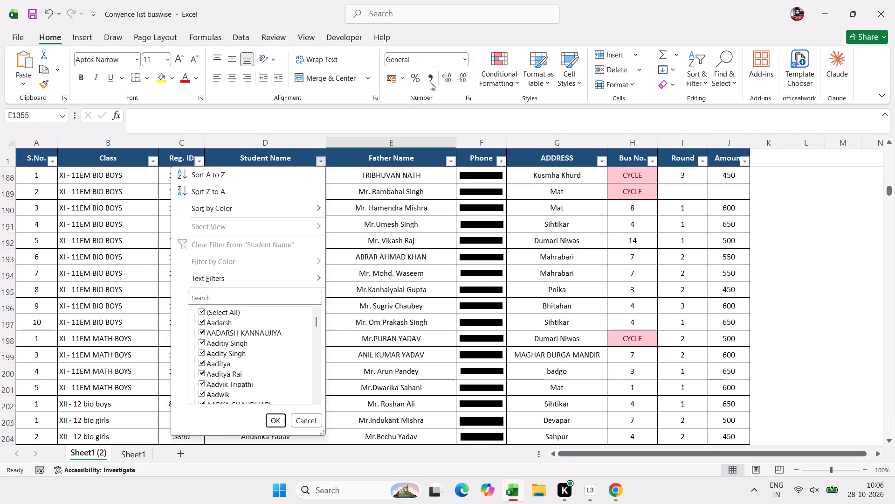
scroll(430, 82, up, 1)
click(827, 12)
Search by registration number for the XI - 11EM MATH BOYS student marked CYCLE and open their fee payment page.
scroll(408, 156, up, 2)
scroll(427, 141, down, 1)
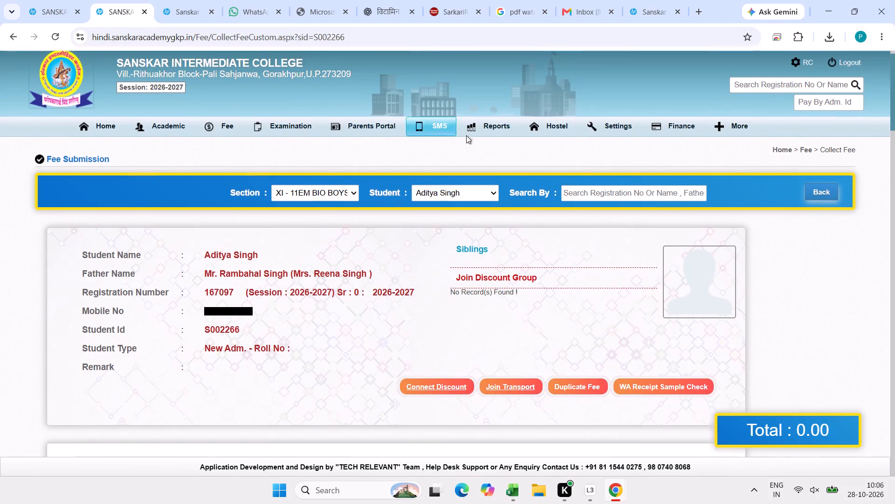
scroll(462, 136, up, 1)
click(769, 106)
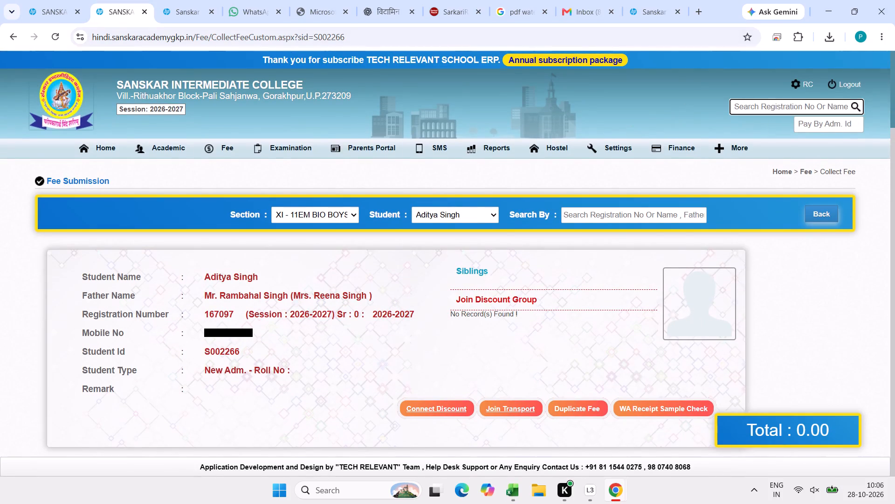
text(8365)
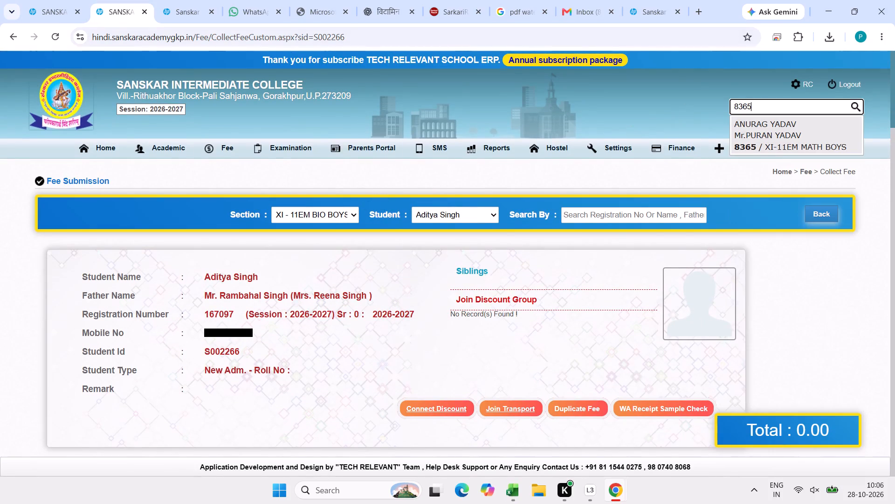
click(771, 134)
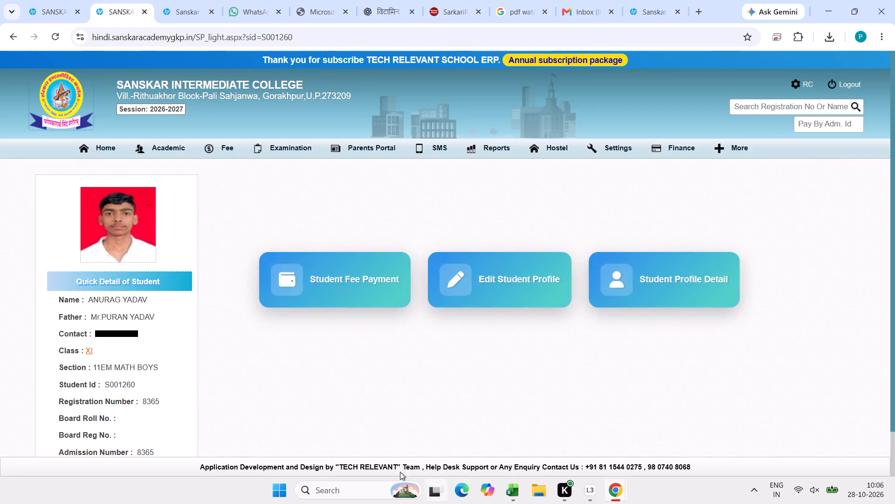
click(370, 267)
click(372, 278)
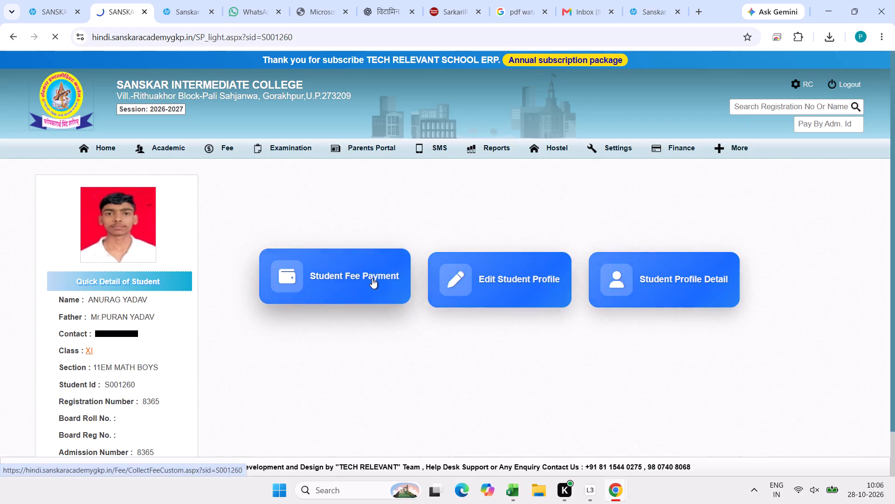
Examine the XI - 11EM MATH BOYS student's tuition fee status and monthly bus fee records.
scroll(372, 278, down, 1)
scroll(372, 278, up, 1)
scroll(374, 279, down, 3)
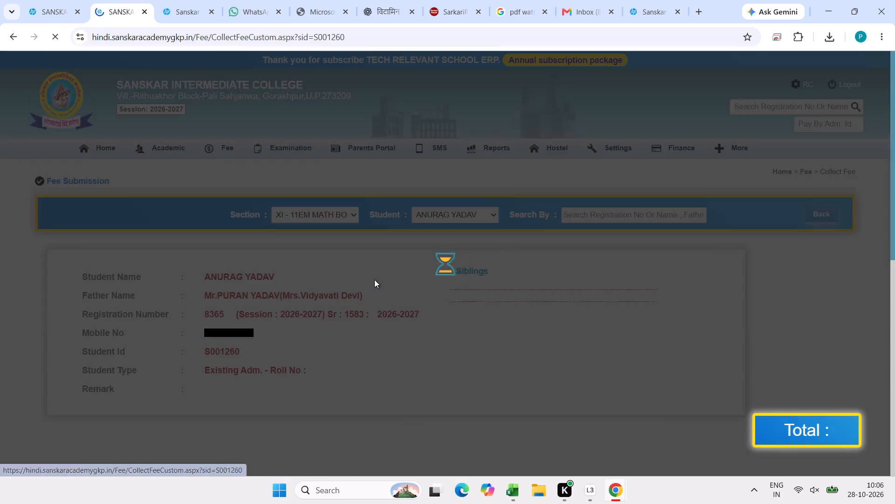
scroll(375, 280, down, 2)
scroll(379, 281, up, 1)
scroll(381, 281, down, 2)
scroll(422, 305, down, 5)
scroll(422, 309, up, 1)
scroll(422, 310, down, 1)
scroll(422, 311, up, 1)
scroll(422, 311, down, 1)
scroll(422, 311, up, 1)
scroll(422, 311, down, 3)
scroll(422, 311, up, 1)
scroll(422, 311, down, 3)
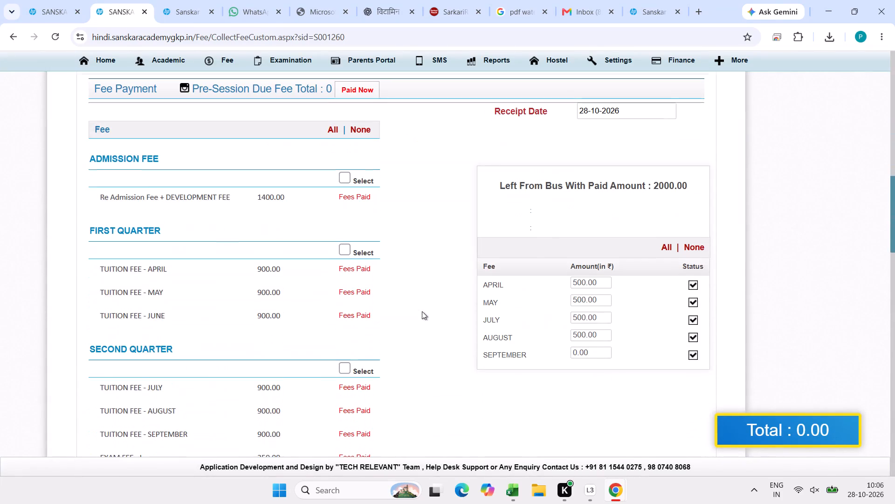
scroll(422, 311, up, 3)
scroll(422, 306, down, 1)
scroll(422, 304, up, 7)
scroll(420, 294, down, 1)
scroll(420, 295, up, 5)
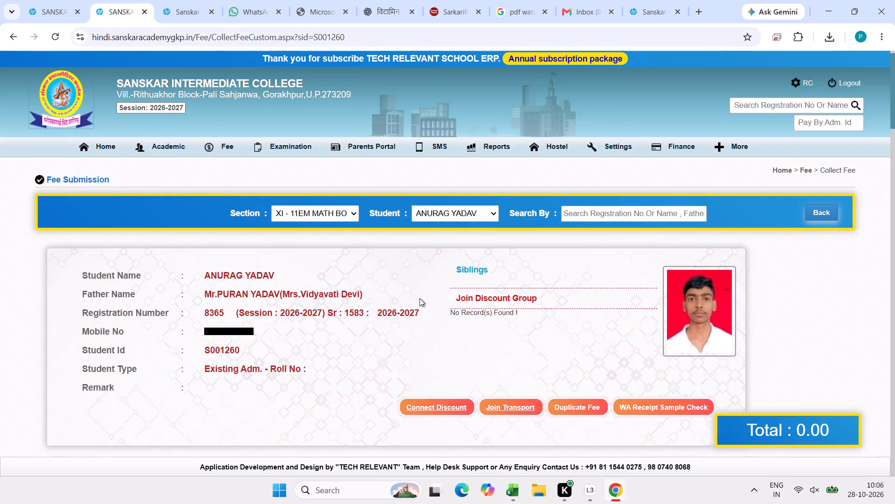
Switch to the conveyance workbook in Excel and filter Student Name to the XI - 11EM MATH BOYS student marked CYCLE.
click(505, 496)
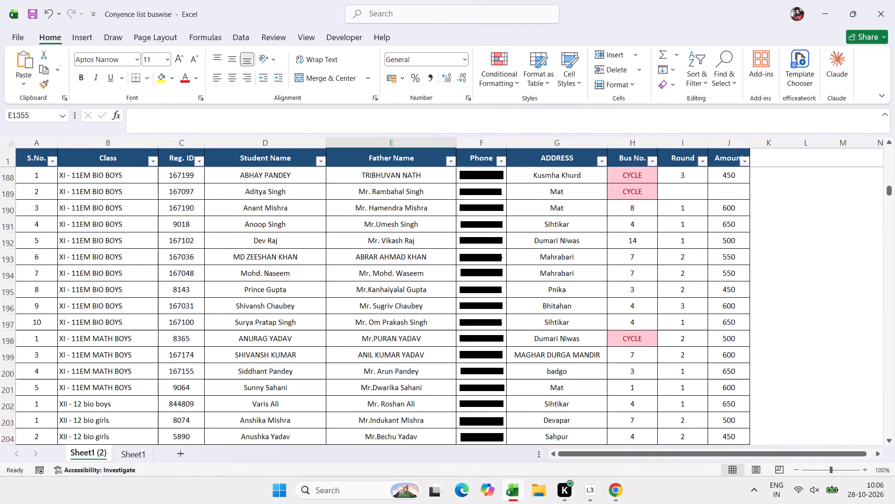
click(325, 160)
click(256, 297)
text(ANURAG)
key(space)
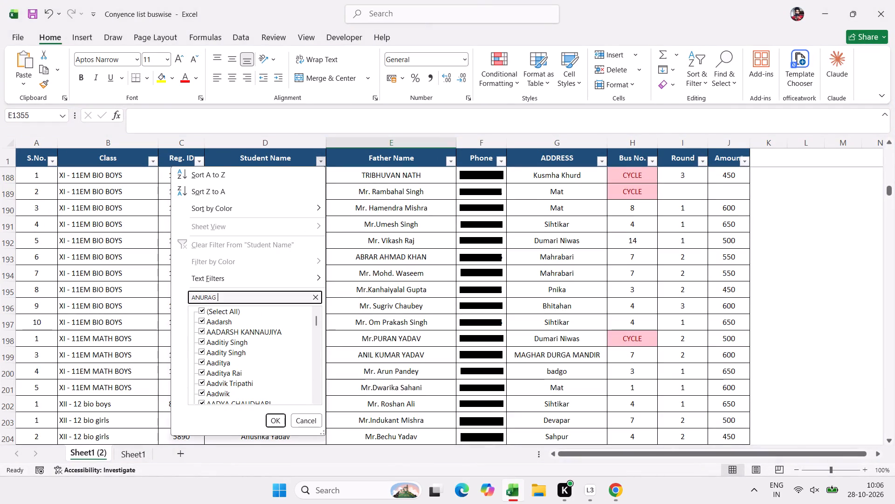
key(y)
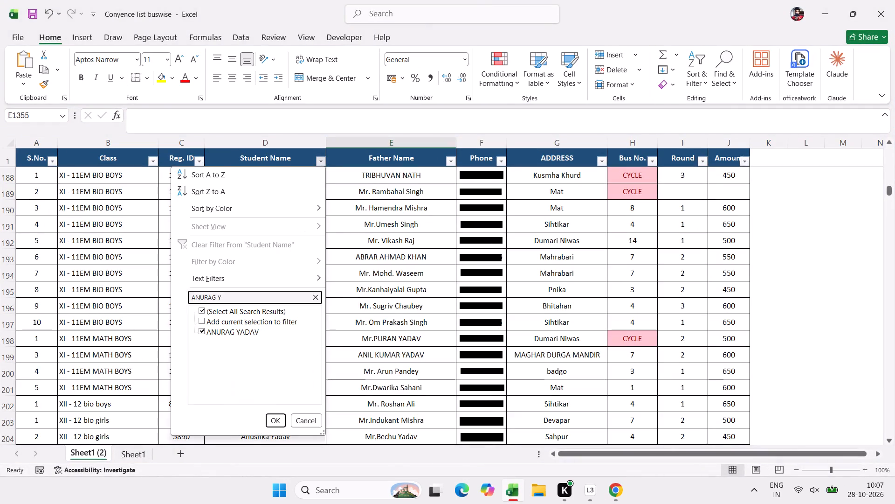
click(274, 427)
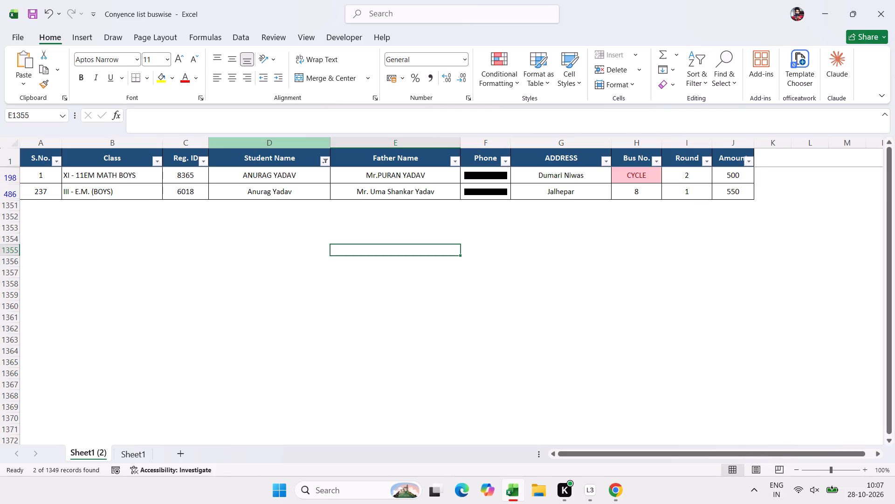
click(327, 164)
click(231, 295)
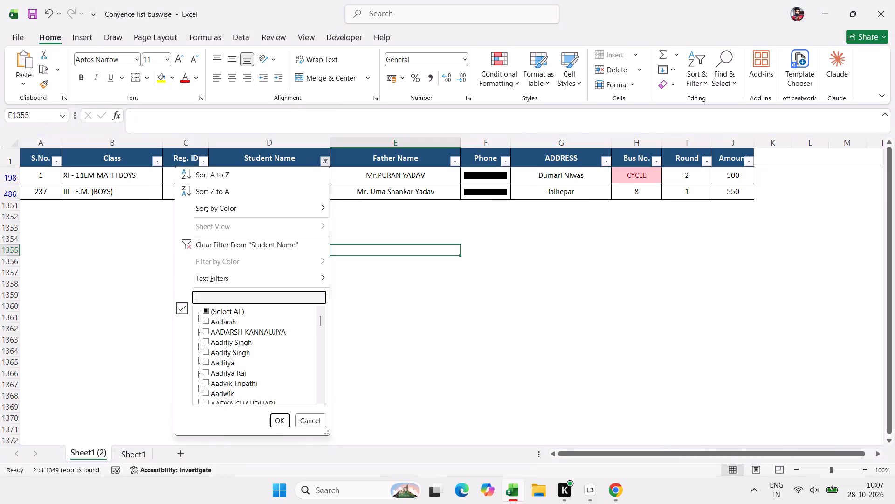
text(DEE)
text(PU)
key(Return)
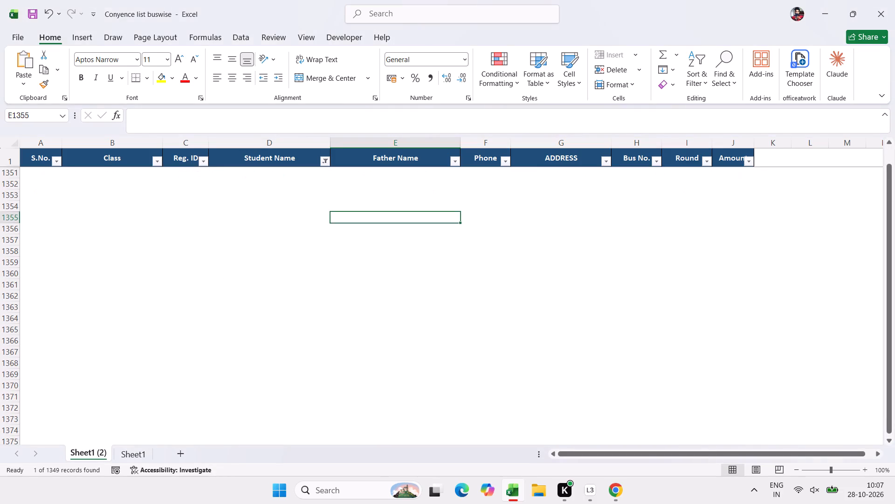
scroll(218, 300, up, 7)
click(643, 172)
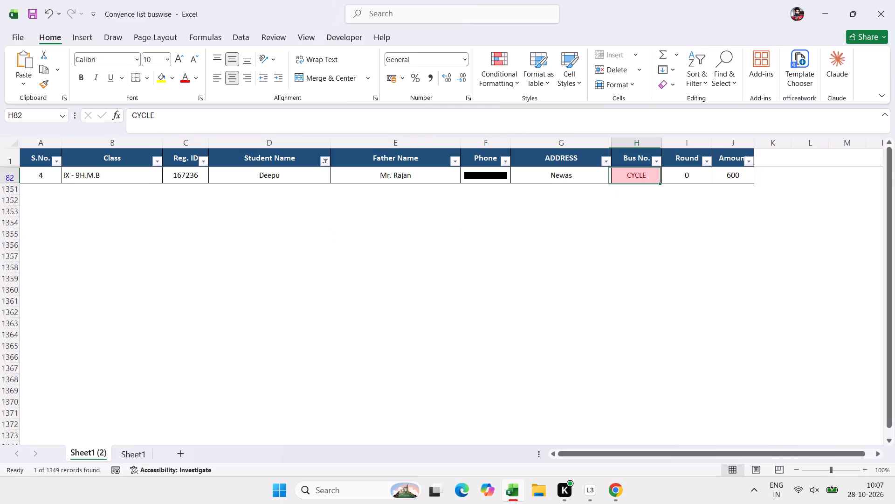
Clear the Student Name filter and examine the IX - 9H.M.B rows around the students marked CYCLE.
click(324, 162)
click(268, 249)
scroll(514, 241, up, 1)
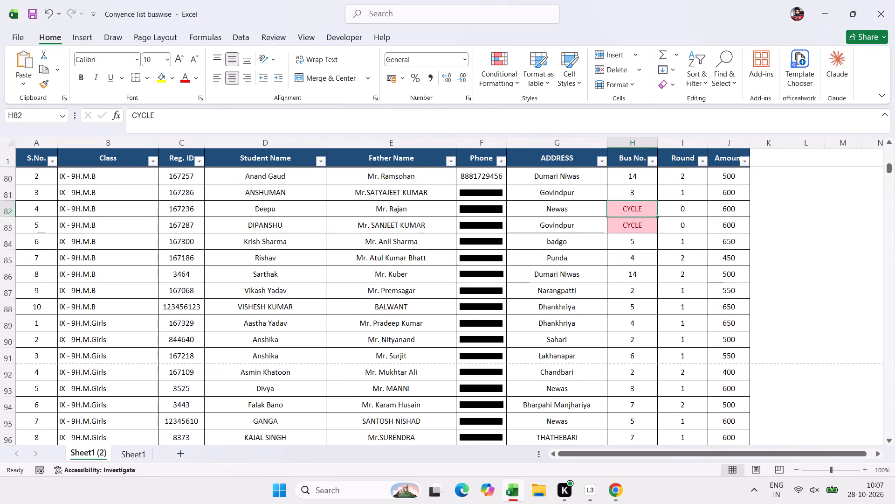
scroll(547, 234, up, 1)
drag(551, 226, 589, 229)
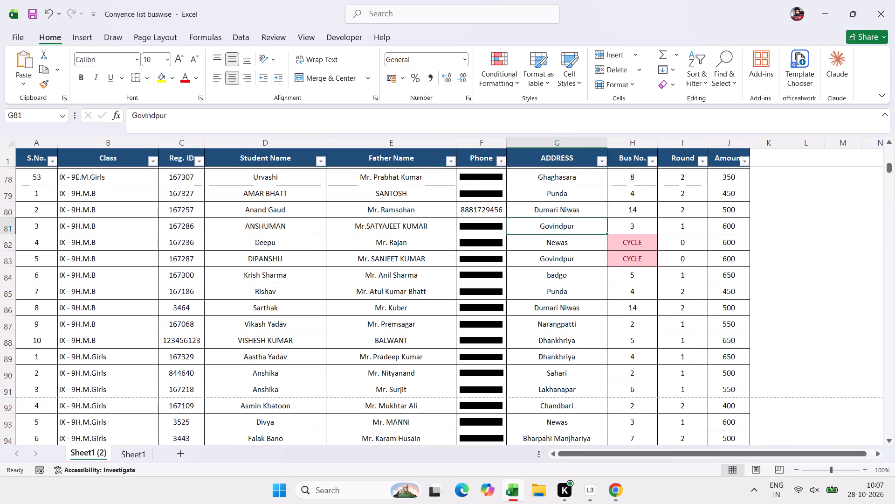
scroll(589, 229, up, 2)
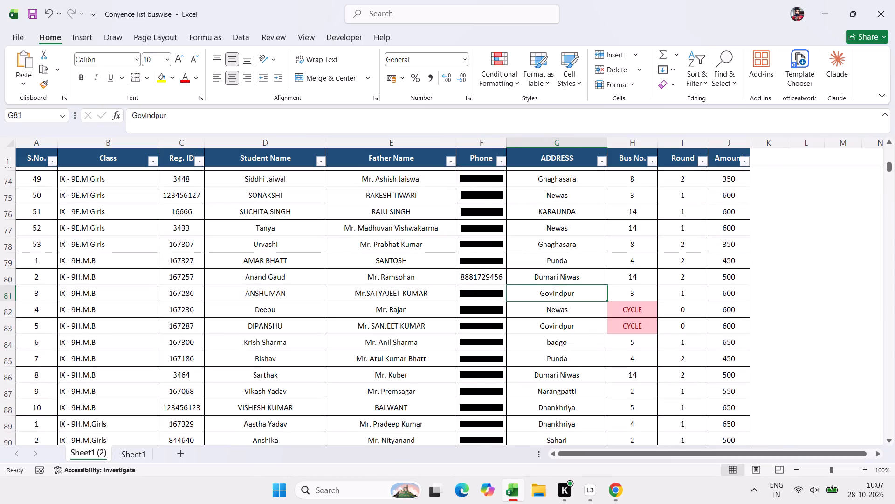
click(320, 163)
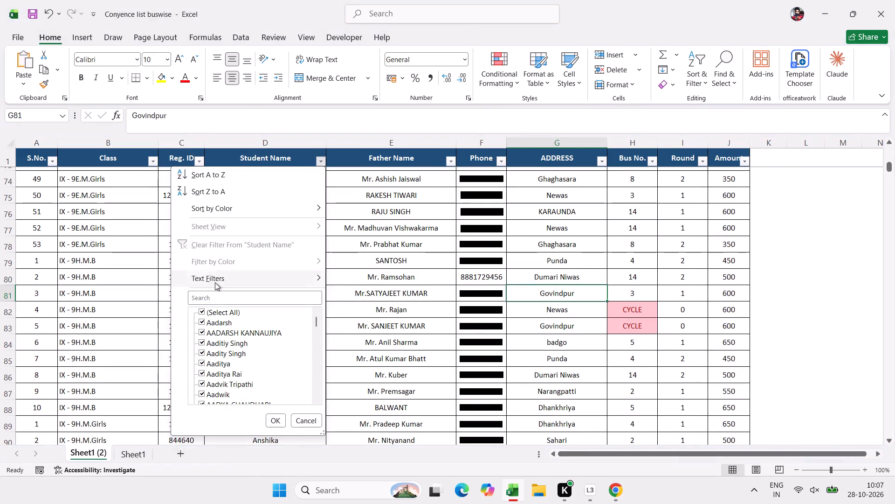
click(210, 294)
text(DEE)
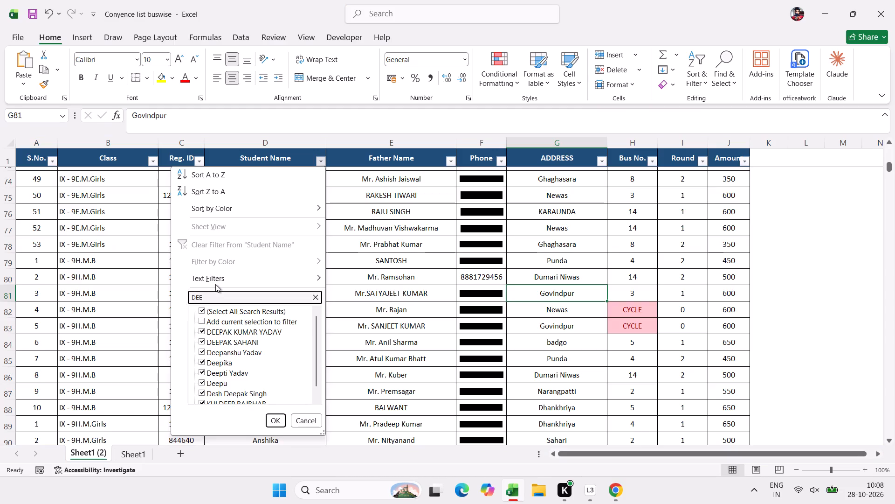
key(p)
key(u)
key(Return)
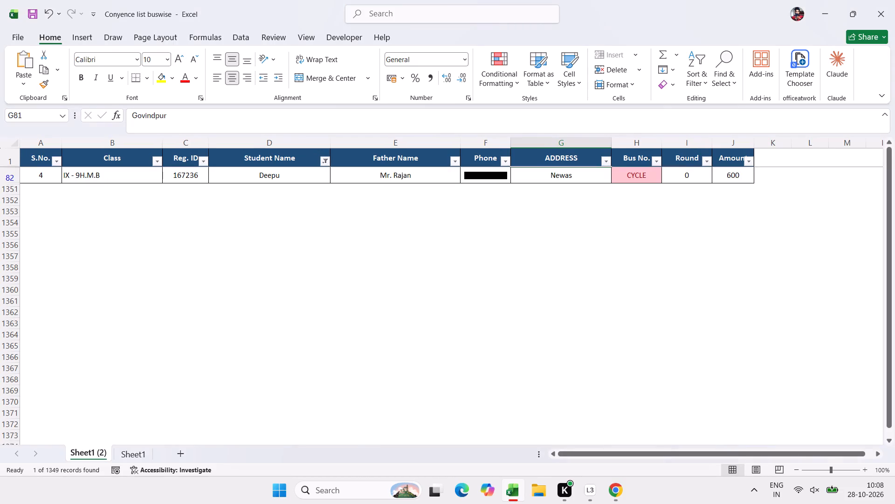
click(642, 168)
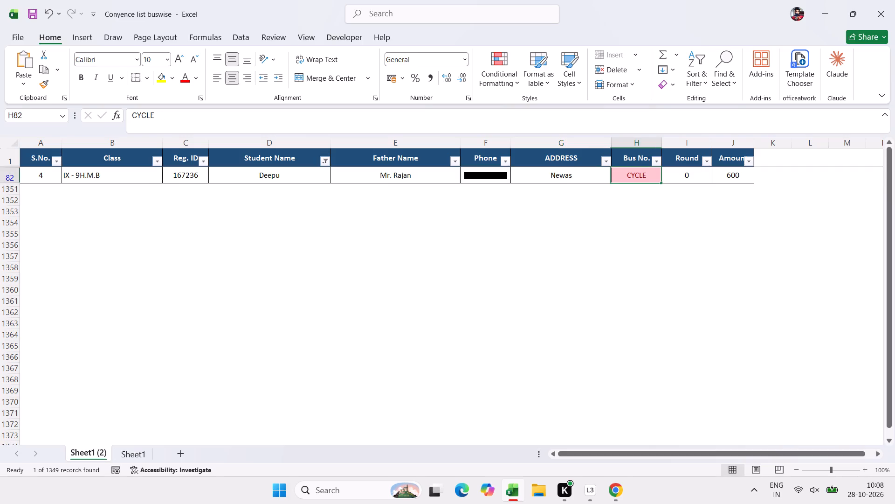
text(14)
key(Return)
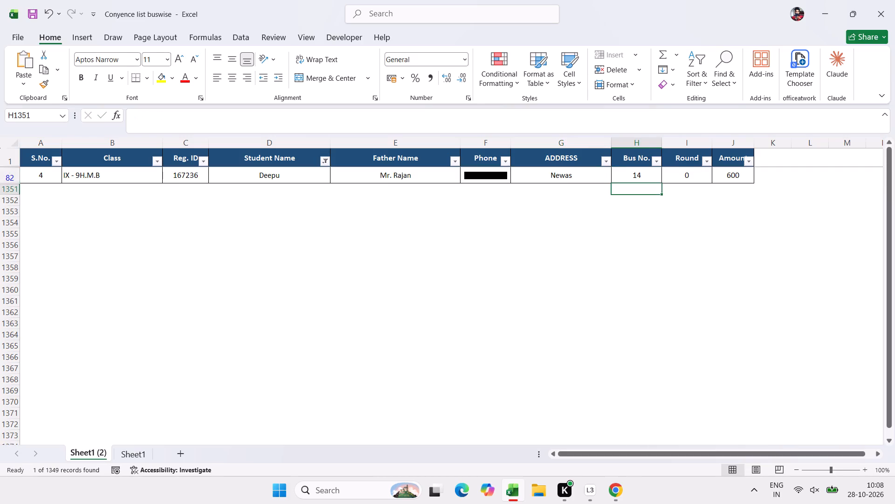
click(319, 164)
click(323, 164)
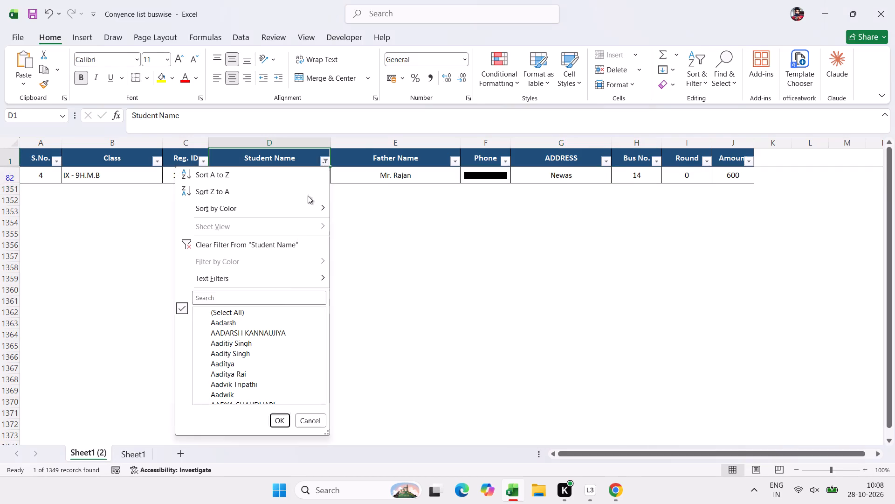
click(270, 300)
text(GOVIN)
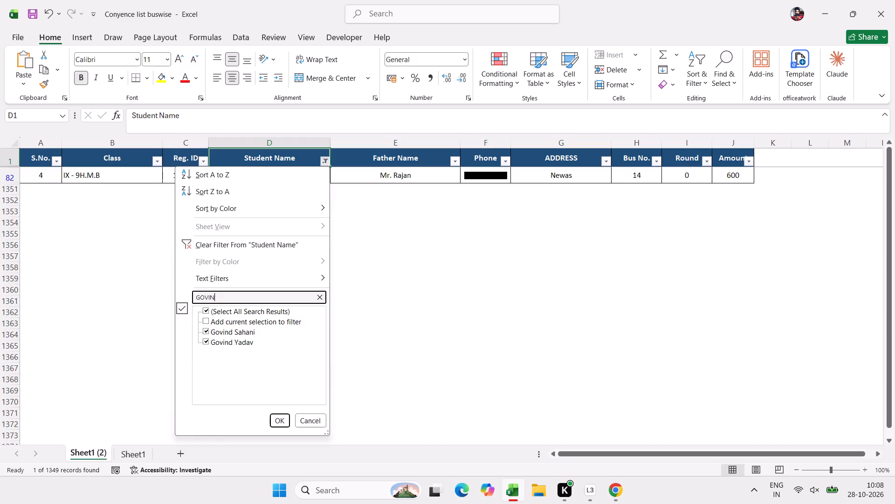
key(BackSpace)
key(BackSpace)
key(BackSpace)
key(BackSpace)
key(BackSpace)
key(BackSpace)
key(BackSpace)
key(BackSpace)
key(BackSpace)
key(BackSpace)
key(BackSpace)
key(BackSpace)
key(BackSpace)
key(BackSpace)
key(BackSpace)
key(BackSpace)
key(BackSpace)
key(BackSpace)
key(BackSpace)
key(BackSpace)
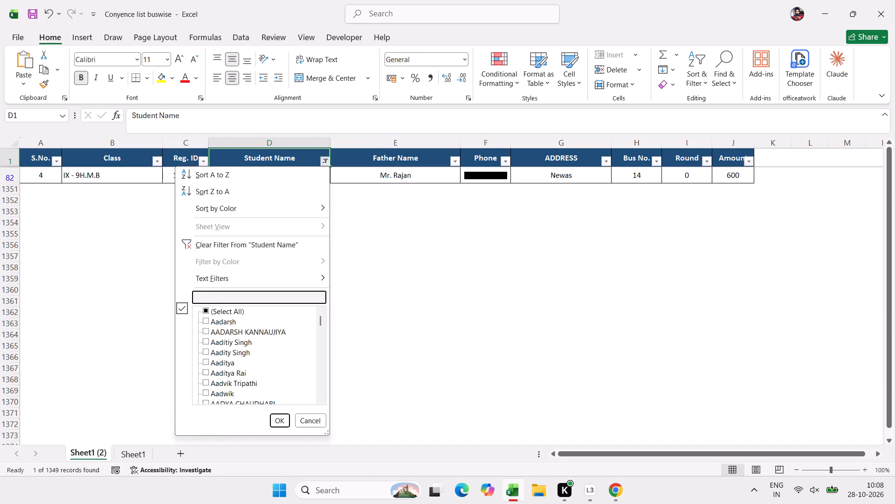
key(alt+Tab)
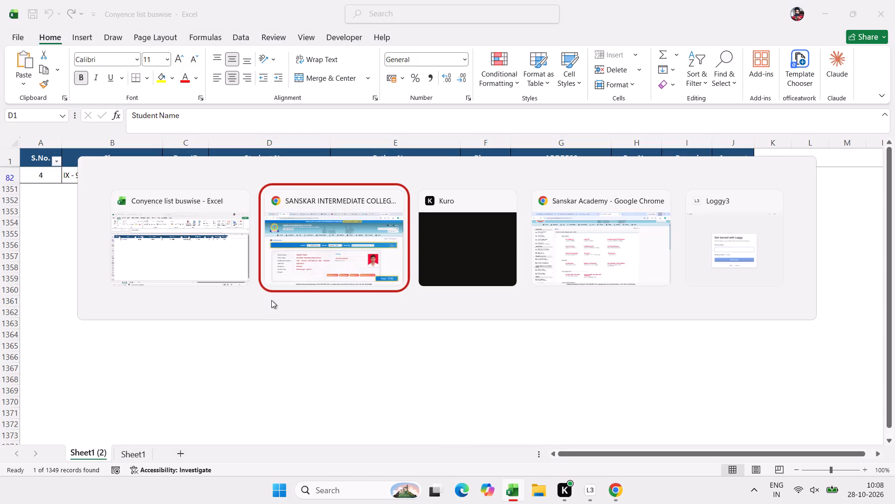
click(769, 104)
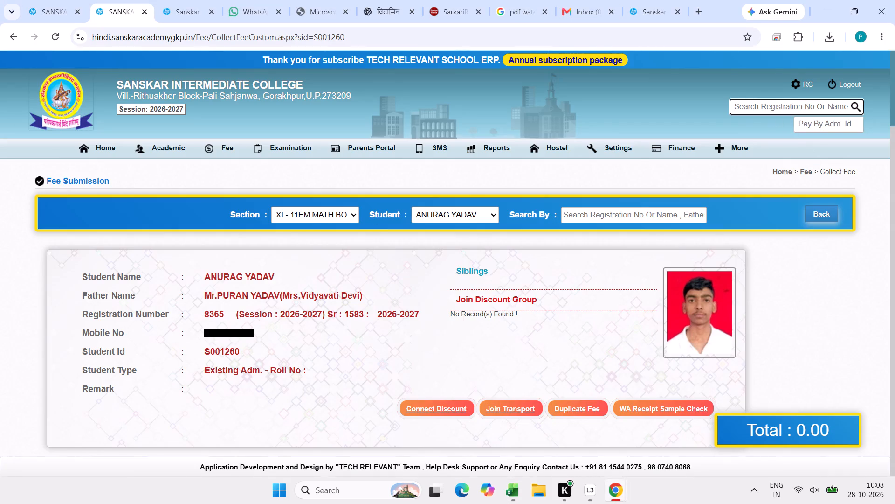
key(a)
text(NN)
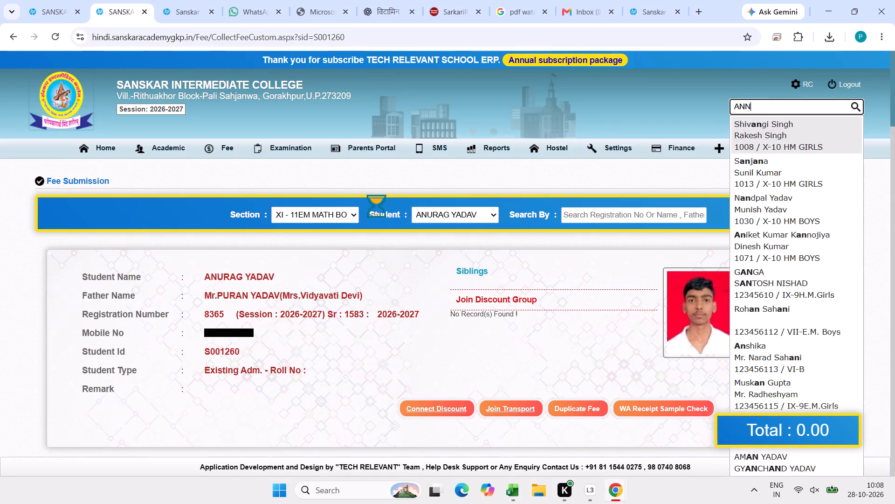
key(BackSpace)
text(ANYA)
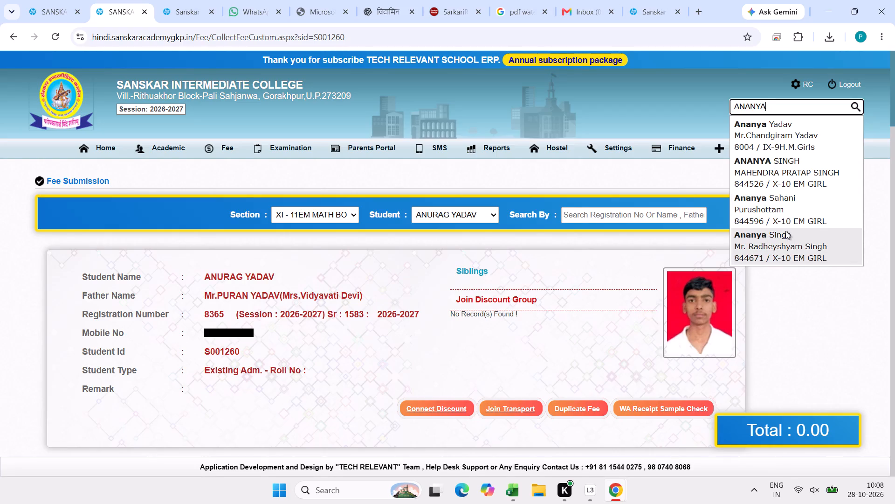
click(776, 142)
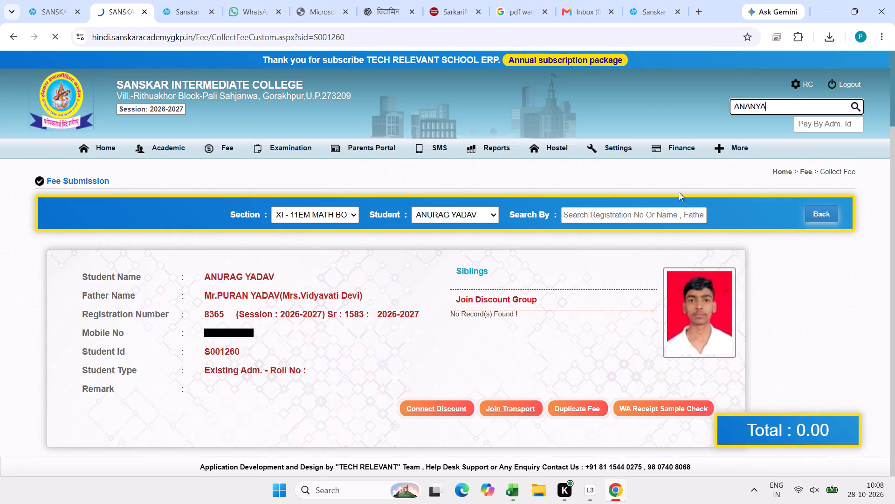
click(378, 282)
click(381, 276)
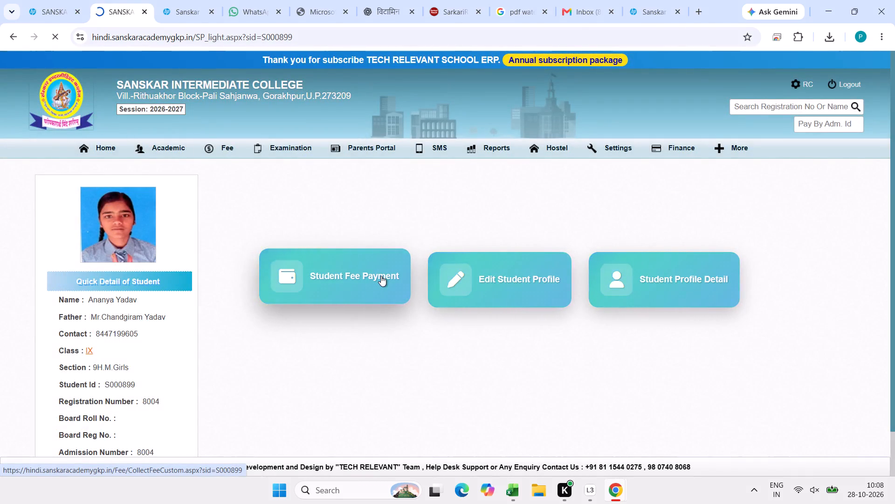
Examine the IX-9H.M.Girls student's collected fee receipts and the quarterly tuition and exam fee dues.
scroll(398, 274, up, 1)
scroll(399, 274, down, 3)
scroll(409, 280, up, 1)
scroll(410, 280, down, 1)
scroll(410, 280, up, 1)
scroll(410, 280, down, 3)
scroll(410, 280, up, 1)
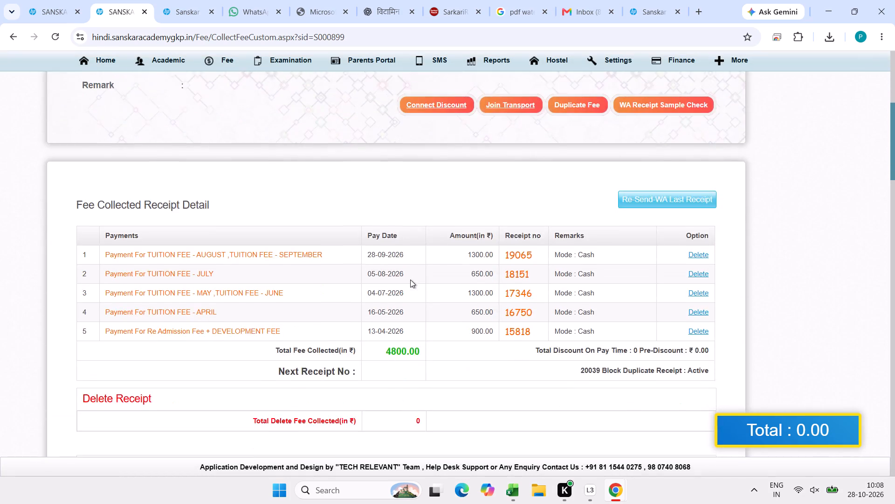
scroll(410, 280, down, 3)
scroll(410, 280, up, 1)
scroll(411, 280, down, 1)
scroll(411, 282, up, 1)
scroll(411, 282, down, 5)
scroll(411, 282, up, 1)
scroll(411, 282, down, 5)
scroll(411, 282, up, 1)
scroll(411, 282, down, 1)
scroll(411, 282, up, 1)
scroll(411, 282, down, 2)
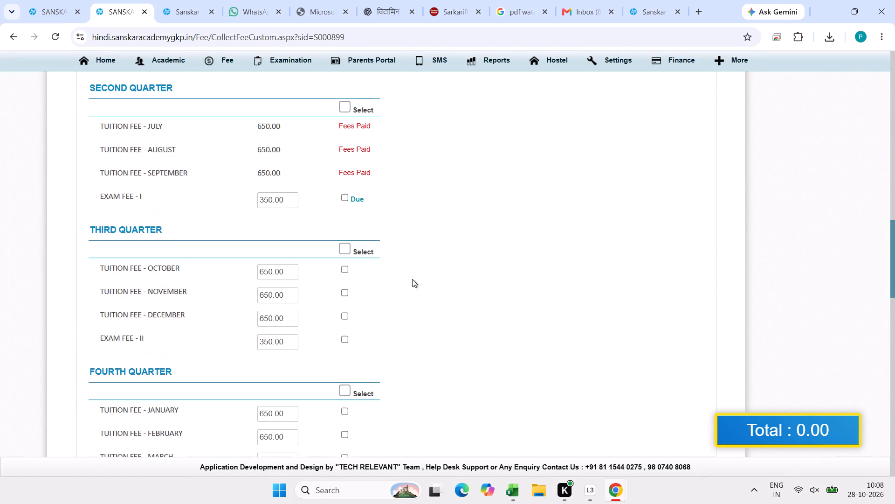
Mark the due EXAM FEE - I of 350.00 for payment, leaving the October tuition fee unselected.
click(341, 269)
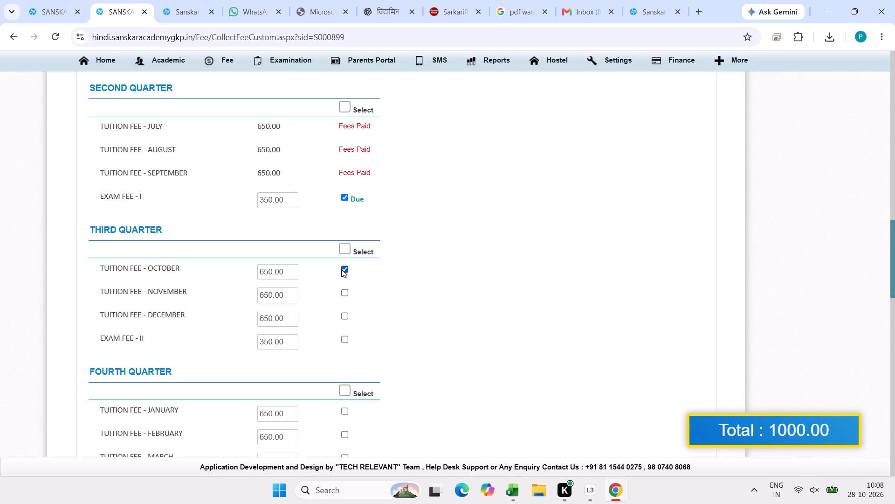
click(341, 269)
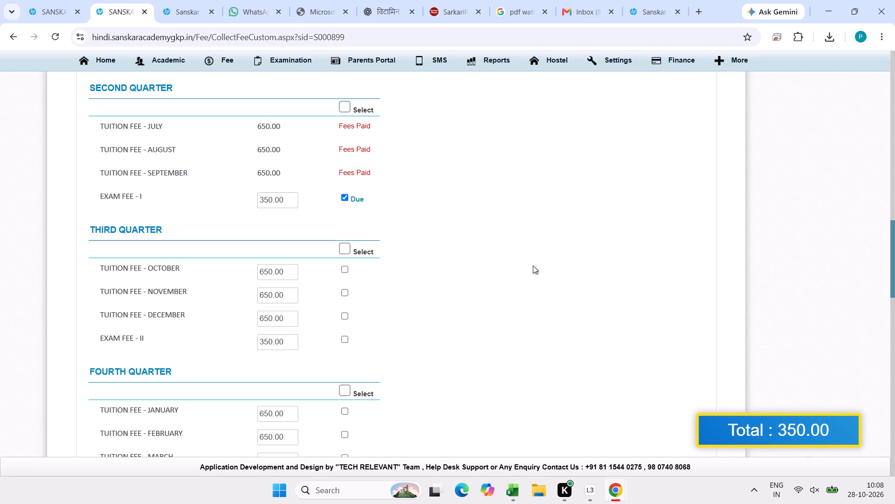
click(72, 0)
scroll(383, 92, up, 3)
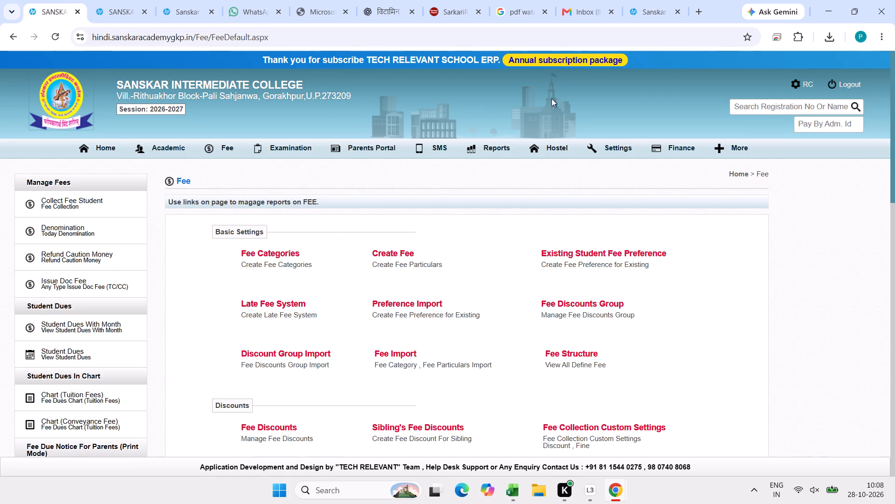
click(755, 104)
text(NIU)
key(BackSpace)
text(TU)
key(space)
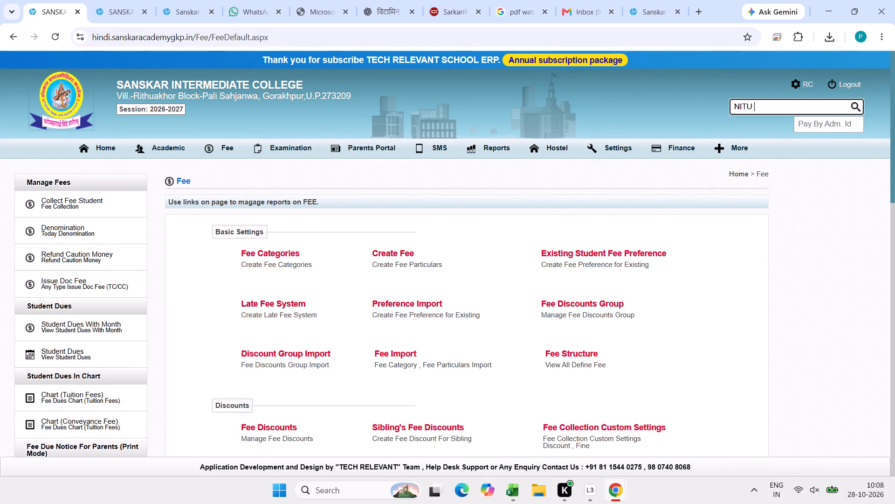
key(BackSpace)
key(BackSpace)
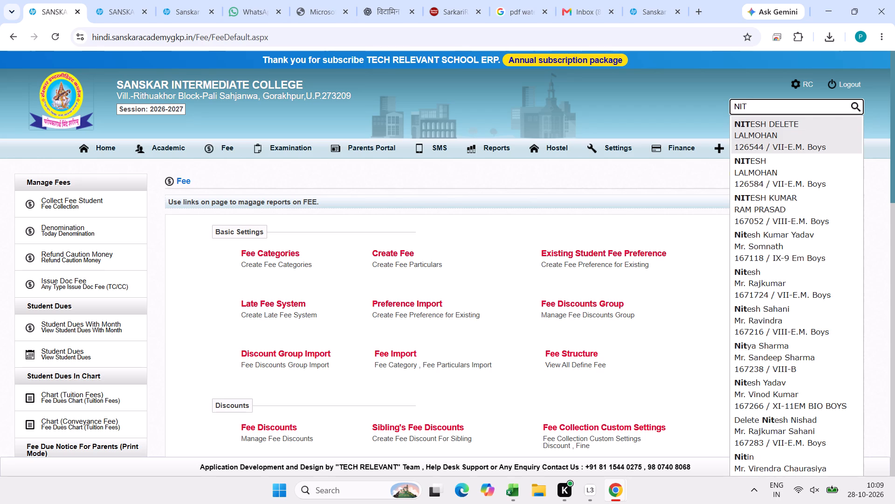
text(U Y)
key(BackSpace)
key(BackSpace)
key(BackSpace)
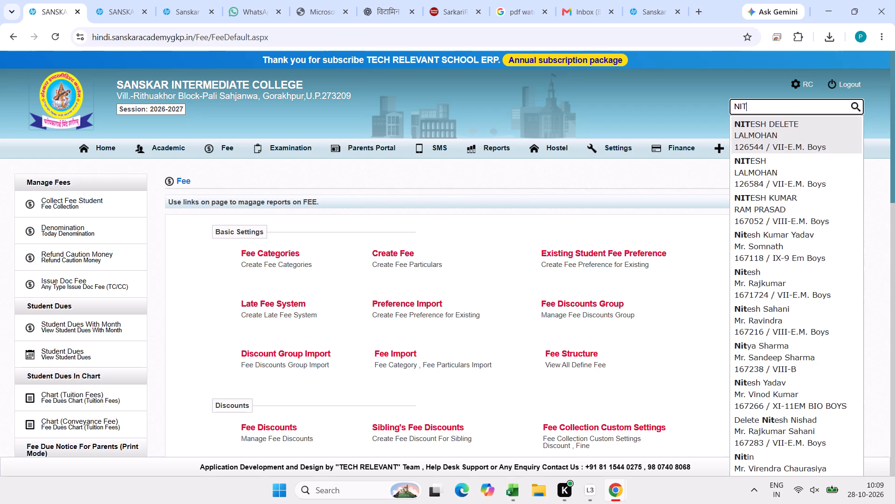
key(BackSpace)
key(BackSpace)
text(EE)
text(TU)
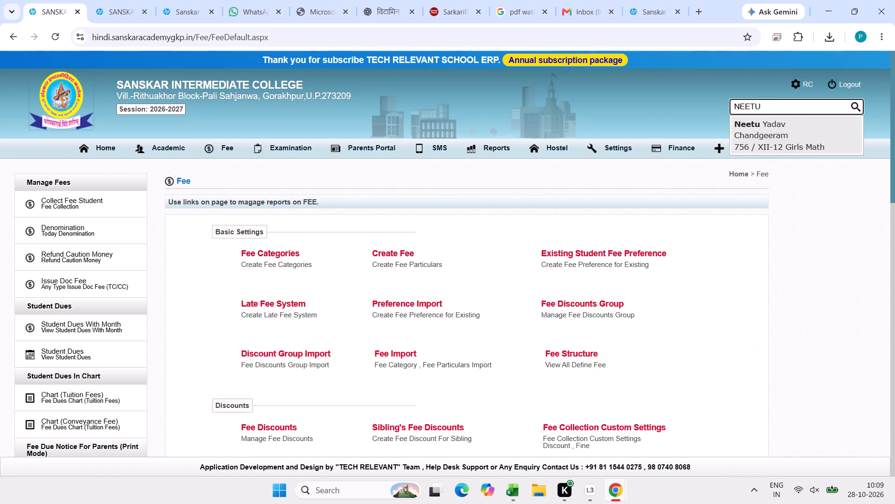
click(796, 130)
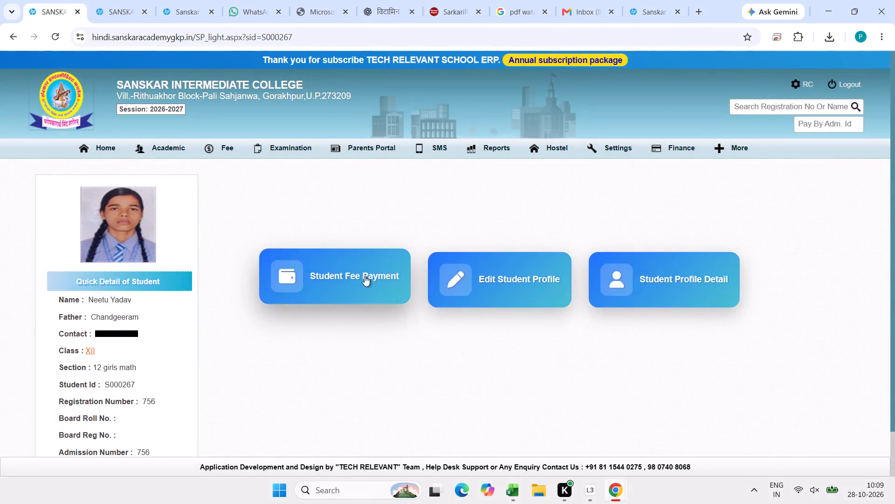
click(365, 275)
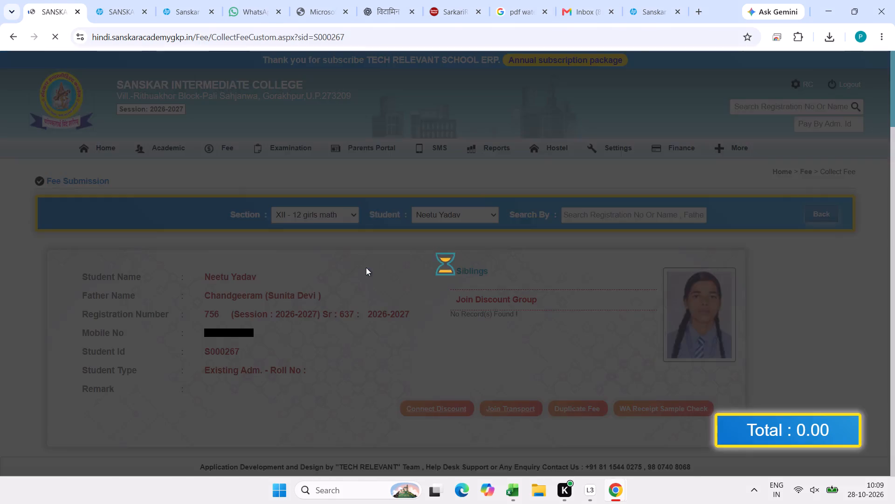
Mark the XII-12 Girls Math student's due EXAM FEE - I of 350.00 for payment.
scroll(366, 267, down, 6)
scroll(393, 273, up, 1)
scroll(394, 274, down, 1)
scroll(395, 276, up, 1)
scroll(395, 276, down, 3)
scroll(399, 277, up, 1)
scroll(399, 277, down, 1)
scroll(403, 277, up, 1)
scroll(403, 277, down, 1)
scroll(403, 277, up, 1)
scroll(403, 277, down, 1)
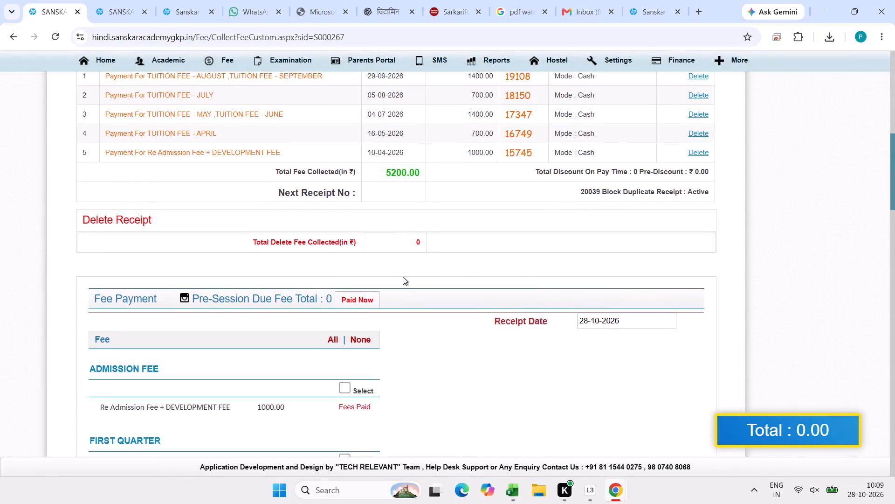
scroll(398, 281, down, 4)
scroll(393, 287, up, 1)
scroll(392, 287, down, 1)
scroll(376, 279, up, 1)
scroll(376, 279, down, 3)
click(348, 318)
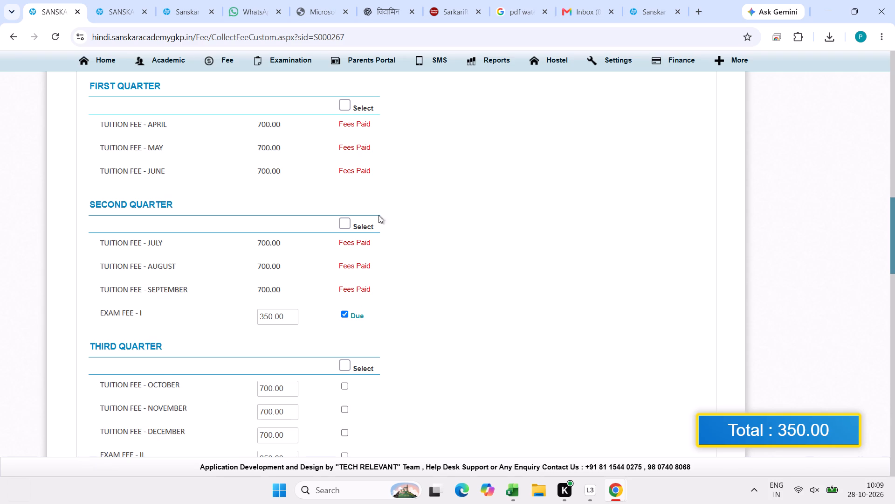
Submit the 350.00 exam fee payment for the XII-12 Girls Math student.
scroll(426, 98, up, 1)
scroll(421, 109, down, 1)
scroll(413, 126, up, 1)
scroll(409, 138, down, 3)
scroll(400, 167, up, 1)
scroll(399, 171, down, 1)
scroll(367, 219, up, 1)
scroll(362, 233, down, 3)
scroll(355, 249, up, 1)
scroll(354, 250, down, 1)
scroll(352, 255, up, 1)
scroll(353, 258, down, 1)
scroll(354, 261, up, 1)
scroll(355, 263, down, 1)
scroll(368, 266, up, 1)
scroll(368, 266, down, 3)
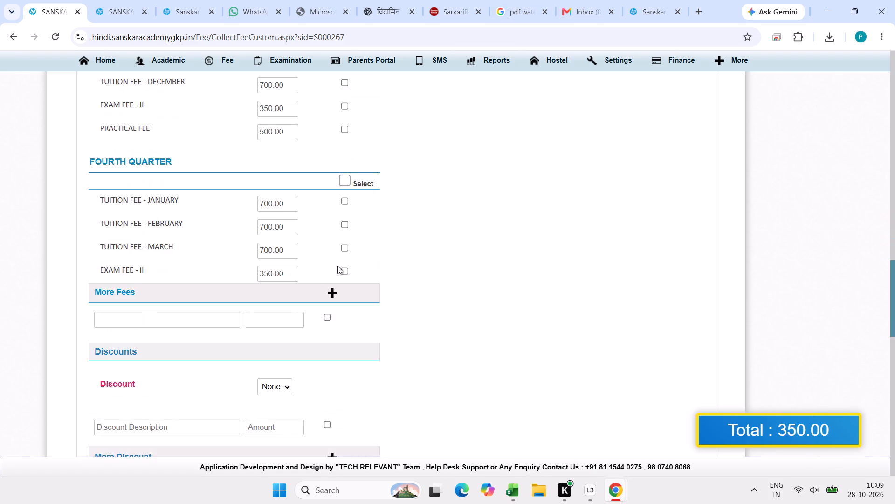
scroll(333, 270, up, 1)
scroll(331, 272, down, 3)
scroll(331, 273, up, 1)
scroll(330, 274, down, 7)
scroll(334, 279, up, 1)
scroll(334, 279, down, 3)
scroll(338, 279, up, 1)
scroll(338, 279, down, 1)
scroll(338, 279, up, 1)
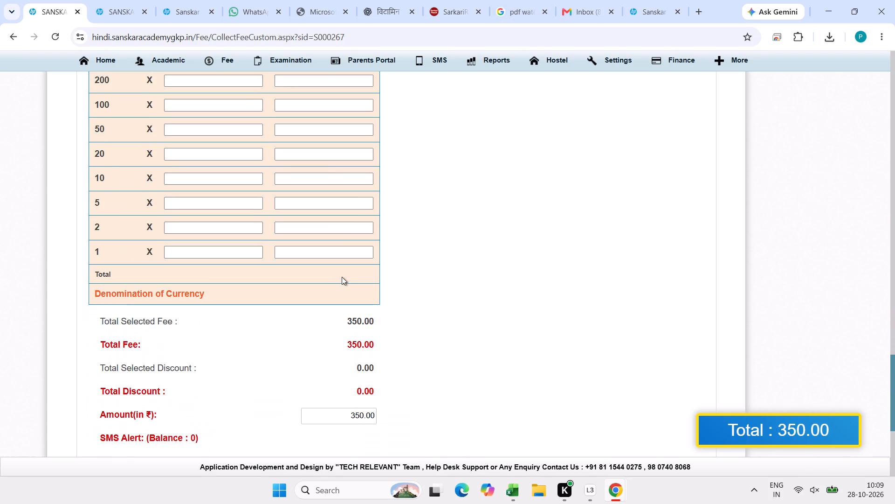
scroll(344, 277, down, 3)
scroll(347, 281, up, 1)
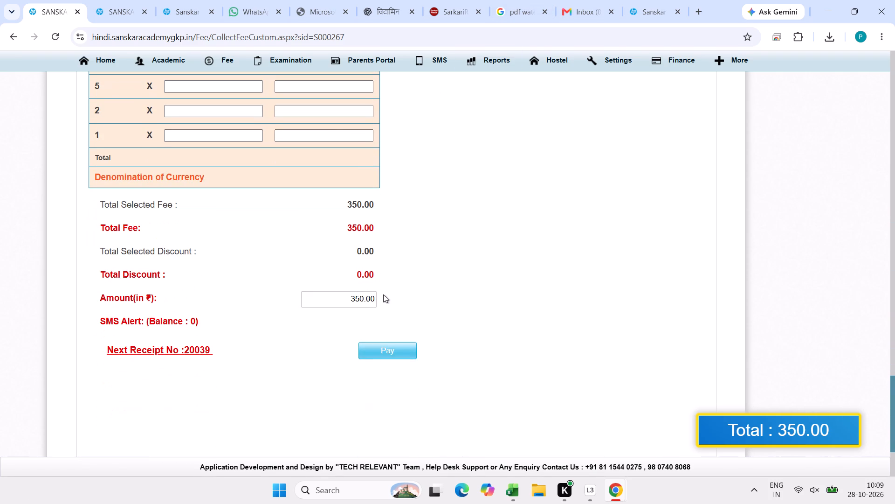
click(377, 338)
click(377, 341)
click(379, 350)
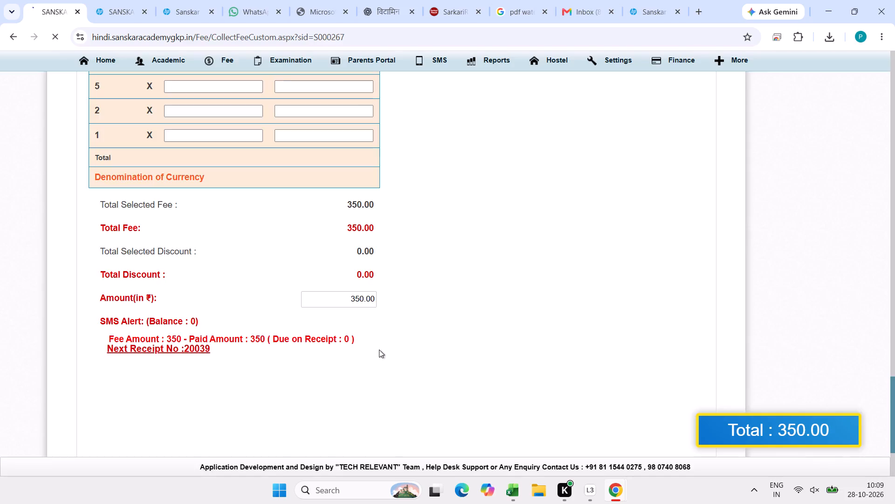
Print the exam fee receipt in the A4 landscape 2 Receipt format on the EPSON M1050 Series printer.
scroll(379, 345, up, 4)
scroll(396, 304, up, 10)
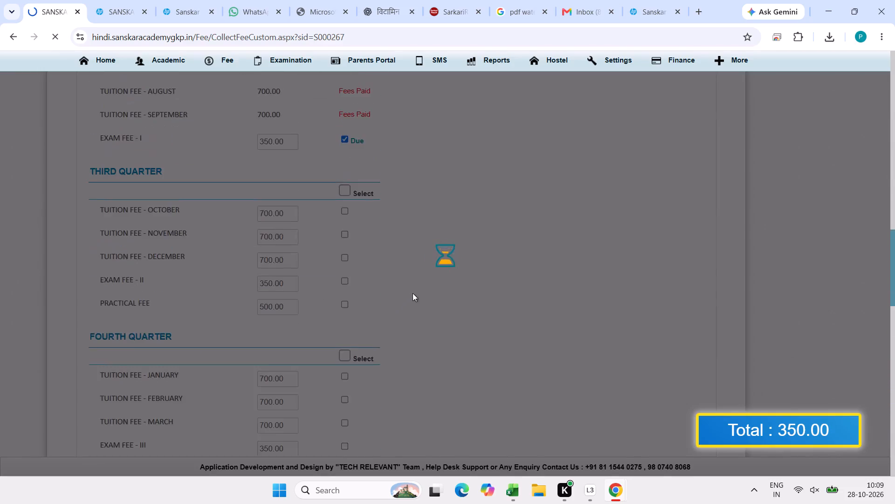
scroll(470, 261, down, 1)
scroll(472, 259, up, 1)
scroll(472, 259, down, 1)
scroll(472, 257, up, 5)
scroll(489, 228, down, 2)
scroll(489, 228, up, 3)
scroll(489, 228, down, 1)
scroll(489, 228, up, 17)
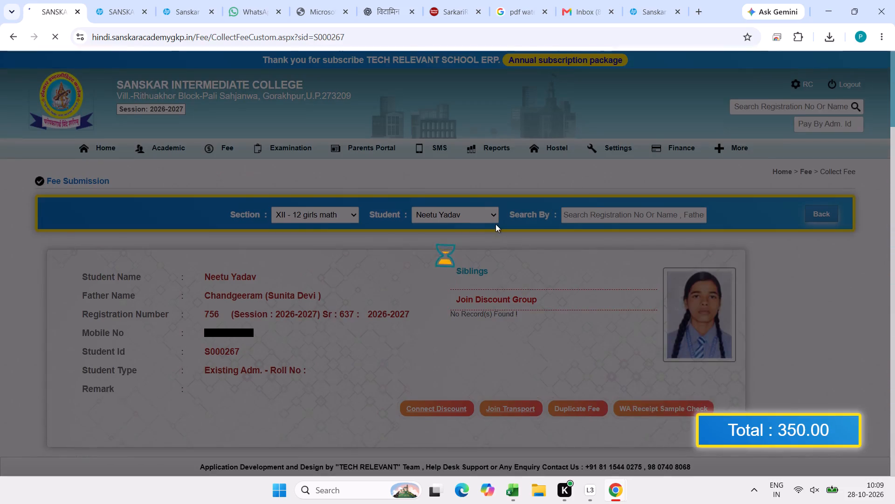
scroll(496, 224, up, 3)
scroll(496, 222, down, 1)
scroll(496, 223, up, 14)
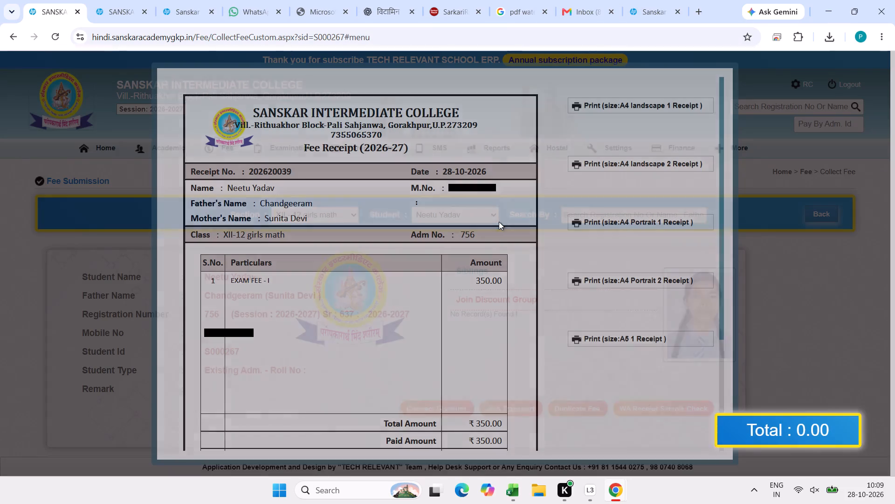
click(571, 167)
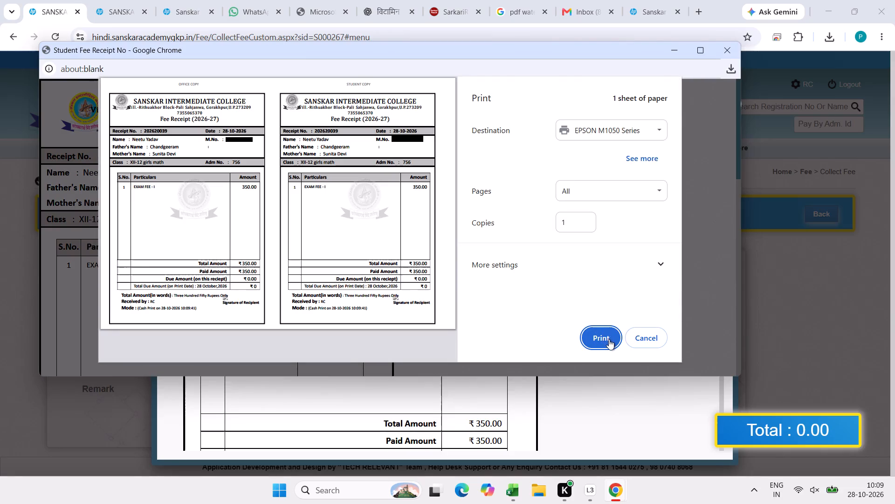
click(602, 342)
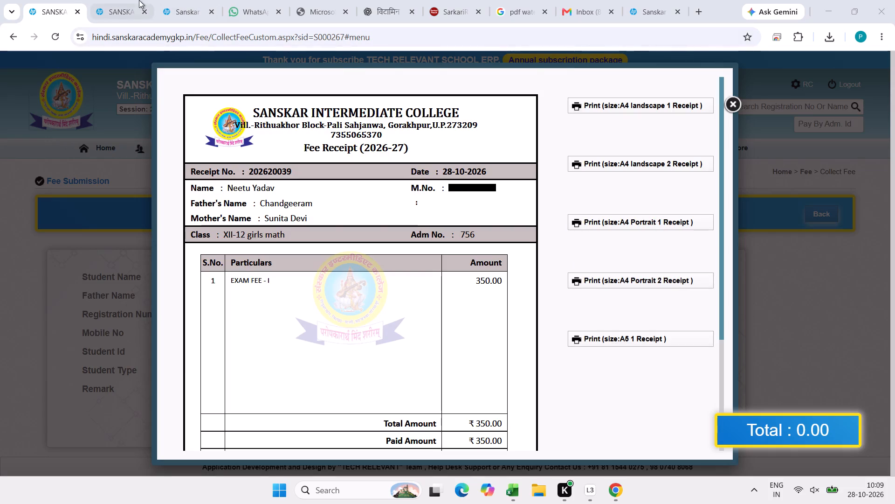
Return to the IX-9H.M.Girls student's fee submission page and search for that student by admission number.
click(119, 0)
scroll(277, 190, up, 6)
scroll(718, 206, up, 3)
scroll(736, 200, down, 1)
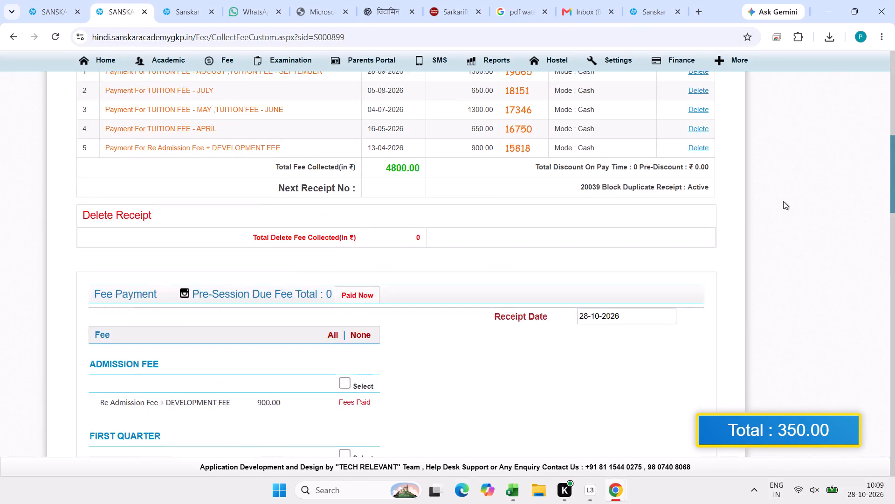
scroll(791, 200, up, 11)
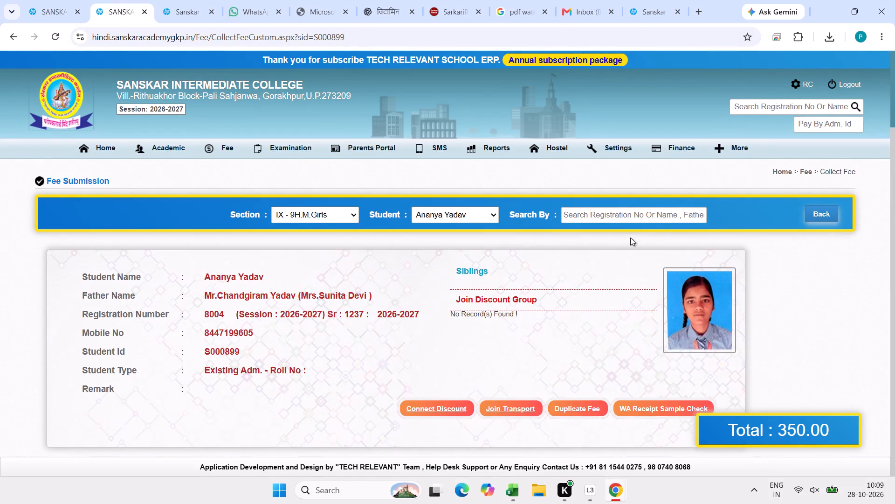
click(622, 228)
click(620, 222)
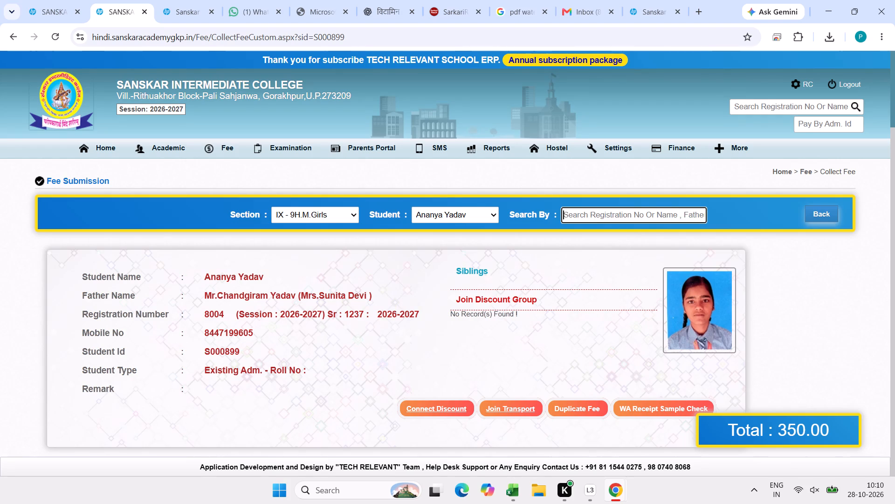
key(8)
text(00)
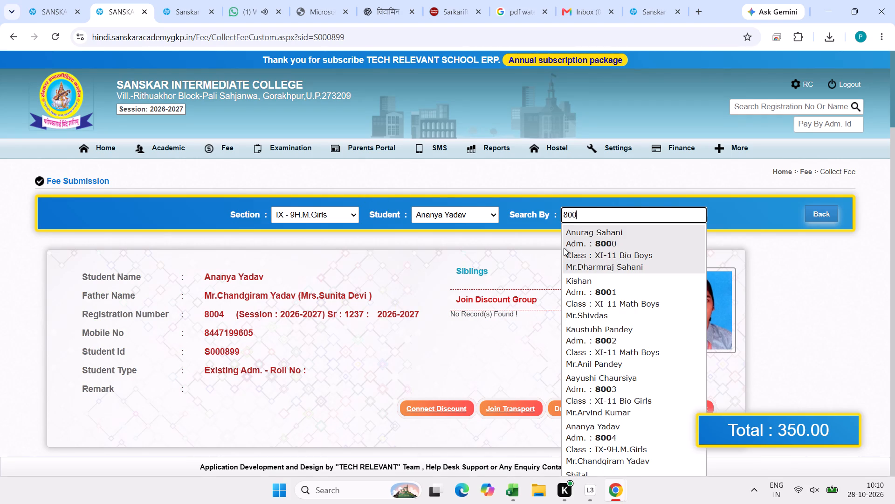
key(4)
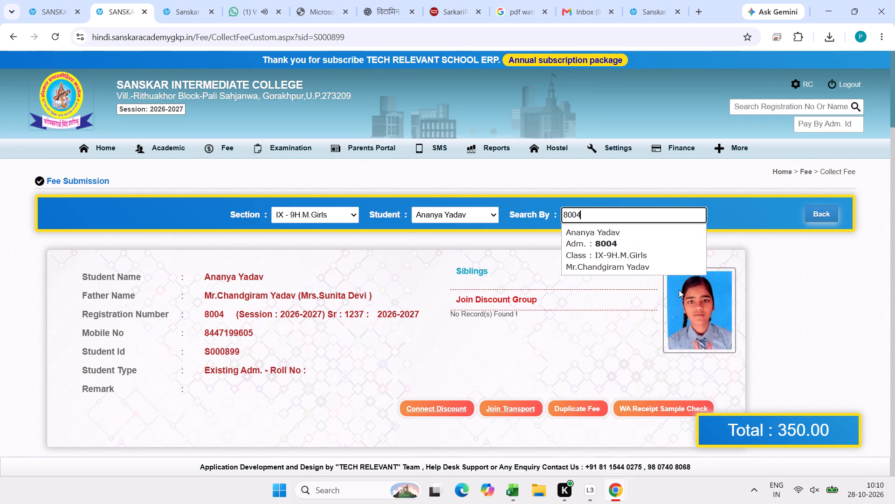
Load the matching IX-9H.M.Girls student's fee record and mark the due EXAM FEE - I of 350.00 for payment.
click(650, 250)
scroll(419, 298, down, 6)
scroll(240, 250, down, 3)
scroll(240, 250, up, 1)
scroll(240, 250, down, 1)
scroll(240, 250, up, 1)
scroll(255, 251, down, 1)
scroll(262, 255, up, 1)
scroll(263, 256, down, 1)
scroll(263, 256, up, 1)
scroll(264, 256, down, 1)
scroll(299, 258, up, 1)
scroll(301, 262, down, 7)
scroll(341, 282, up, 1)
scroll(341, 282, down, 1)
scroll(341, 283, up, 1)
scroll(341, 283, down, 3)
scroll(342, 284, up, 1)
scroll(342, 285, down, 3)
scroll(343, 286, up, 1)
scroll(343, 286, down, 1)
scroll(343, 286, up, 1)
scroll(343, 286, down, 1)
scroll(343, 286, up, 1)
scroll(343, 286, down, 5)
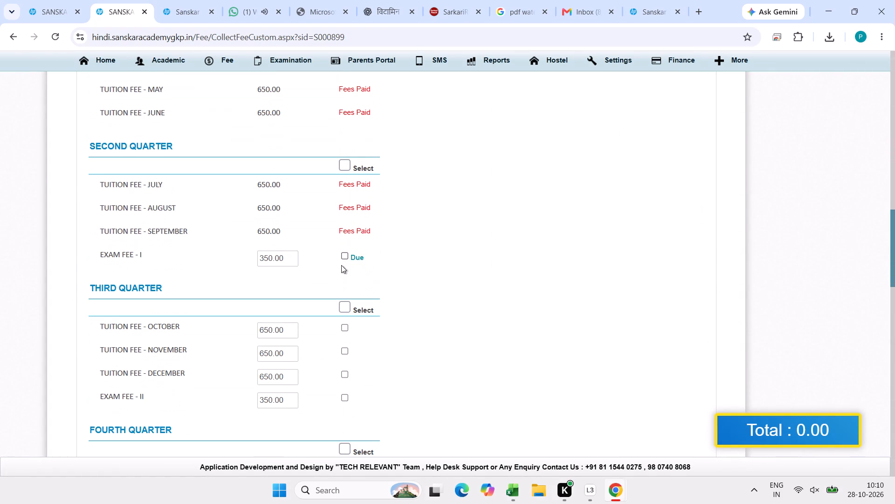
click(349, 250)
click(346, 256)
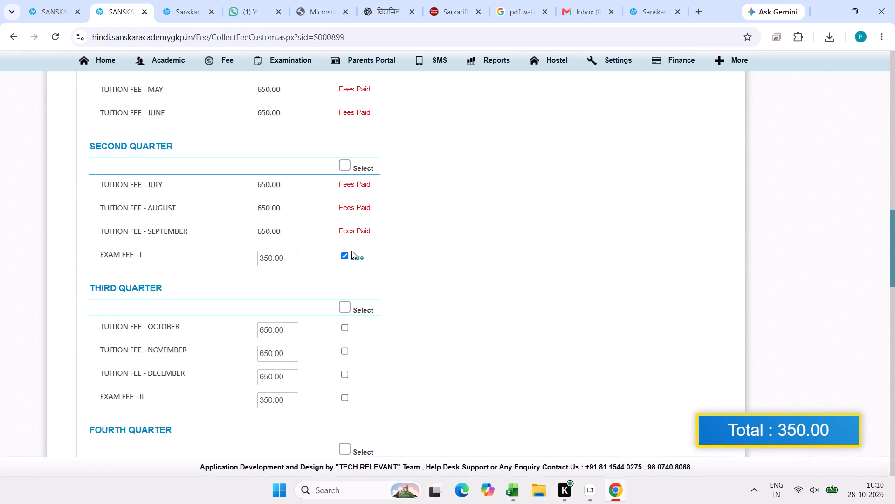
click(358, 250)
Submit the 350.00 exam fee payment in cash for the IX-9H.M.Girls student.
scroll(358, 248, up, 1)
scroll(358, 248, down, 1)
scroll(358, 248, up, 1)
scroll(358, 248, down, 4)
scroll(358, 253, up, 1)
scroll(358, 253, down, 1)
scroll(355, 253, up, 1)
scroll(354, 253, down, 5)
scroll(353, 277, up, 1)
scroll(353, 284, down, 1)
scroll(353, 289, up, 1)
scroll(353, 295, down, 1)
scroll(352, 306, up, 1)
scroll(352, 307, down, 1)
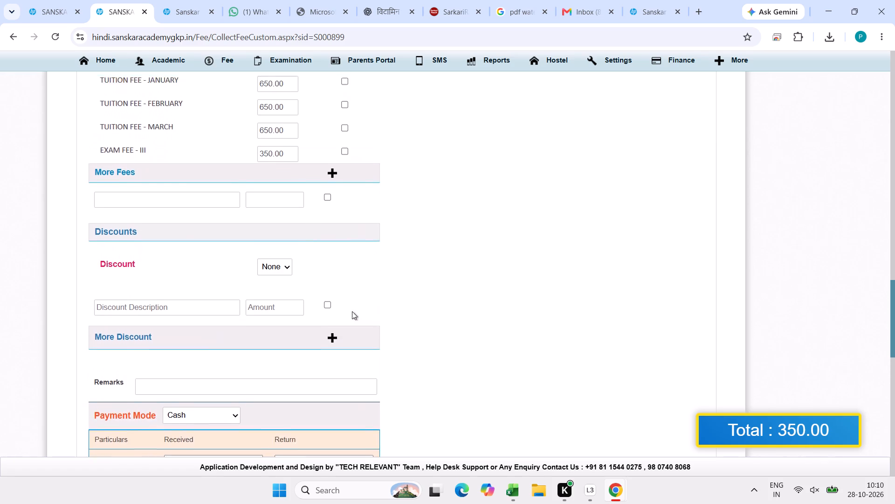
scroll(353, 322, down, 1)
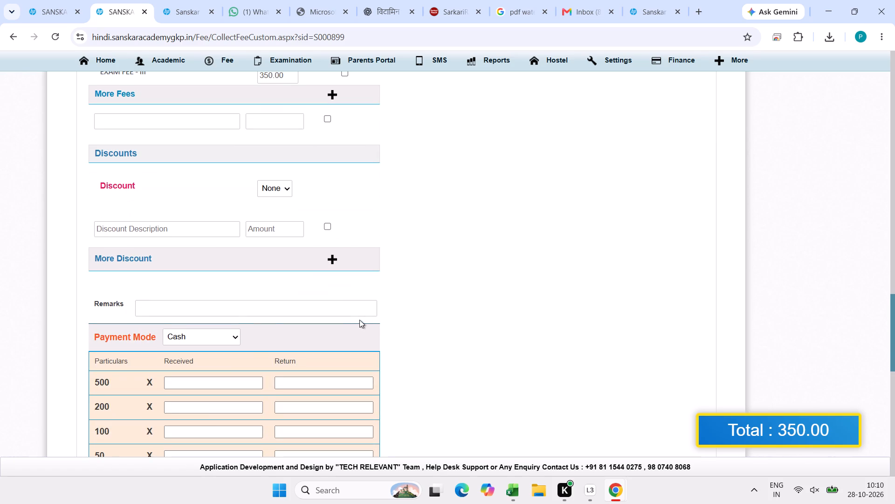
scroll(359, 320, down, 5)
scroll(359, 320, up, 1)
scroll(359, 320, down, 8)
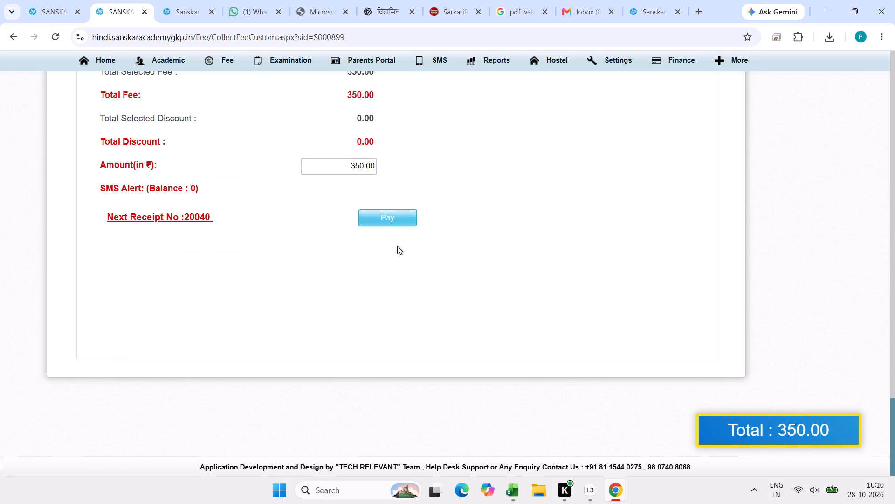
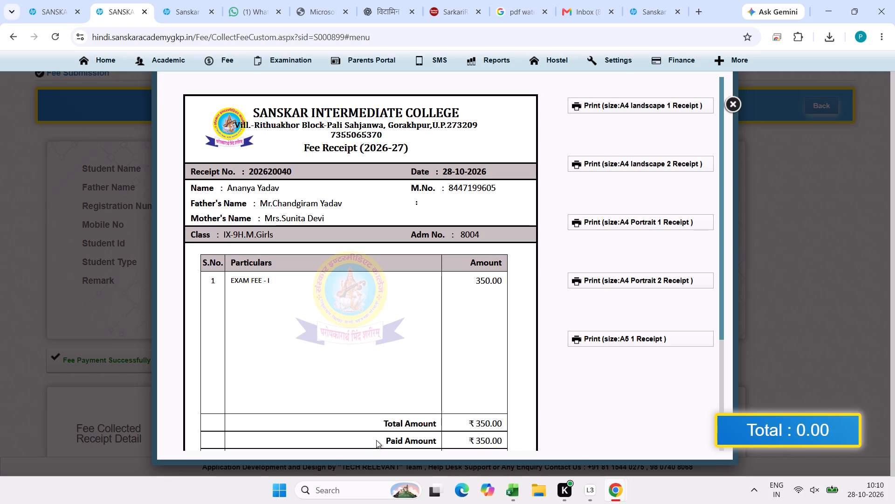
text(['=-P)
Close the exam fee receipt, search by name for the VII-E.M. Girls student, and open that student's fee payment page.
click(731, 102)
scroll(785, 98, up, 9)
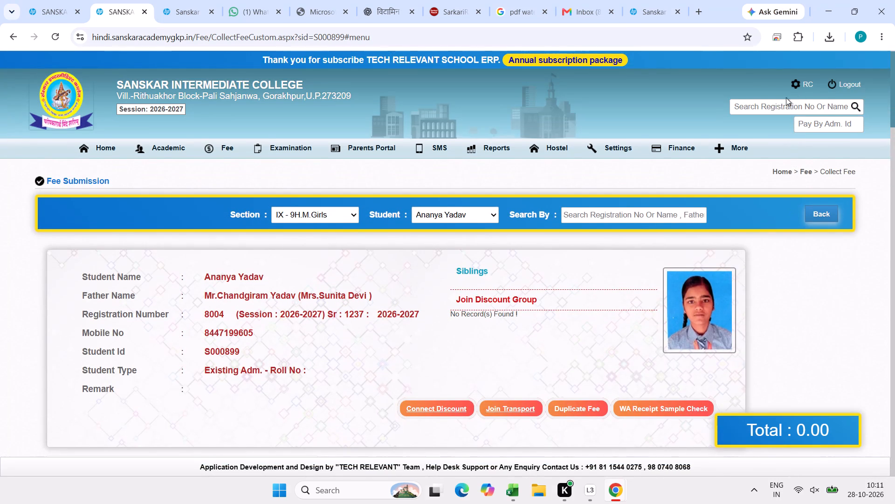
click(775, 105)
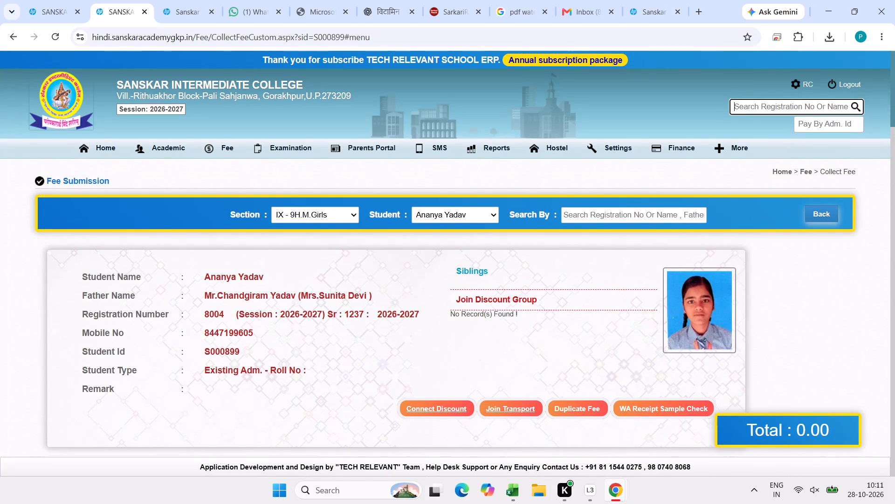
text(SANA)
key(space)
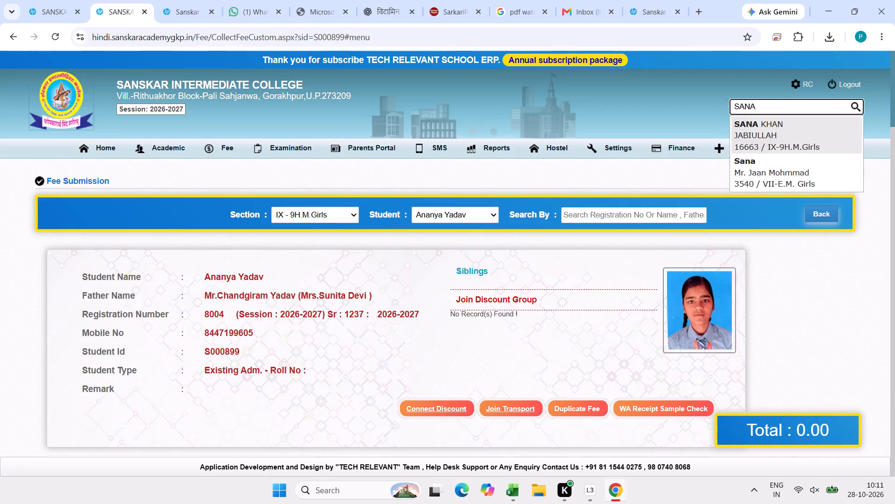
click(822, 183)
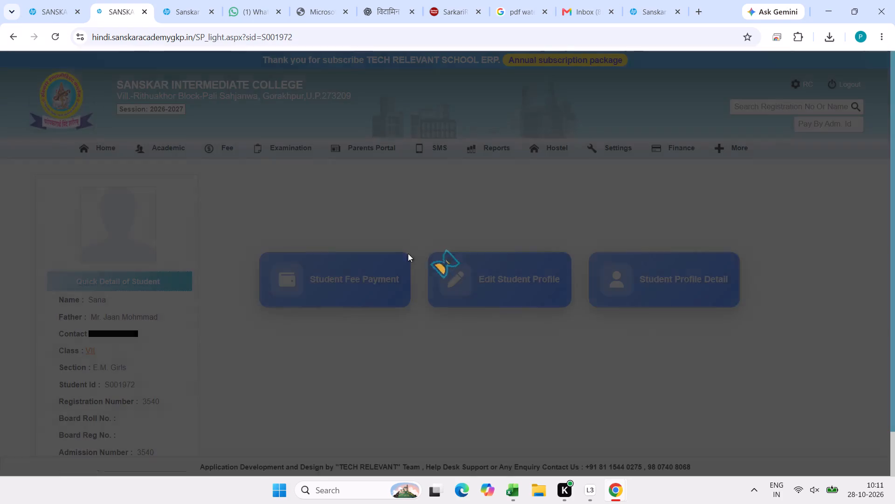
click(360, 274)
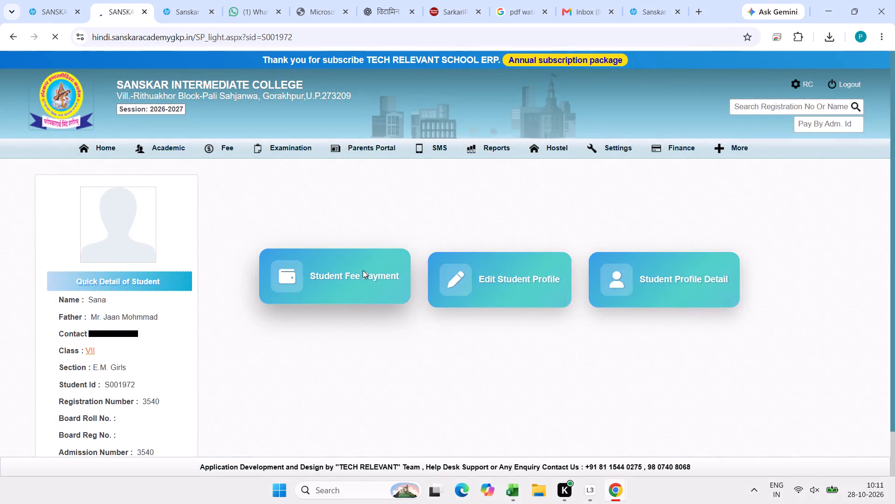
Mark the VII-E.M. Girls student's October tuition fee of 700.00 and the October and November transport fees of 450.00 each for payment.
scroll(363, 270, down, 6)
scroll(363, 270, up, 1)
scroll(363, 270, down, 1)
scroll(363, 270, up, 1)
scroll(363, 270, down, 1)
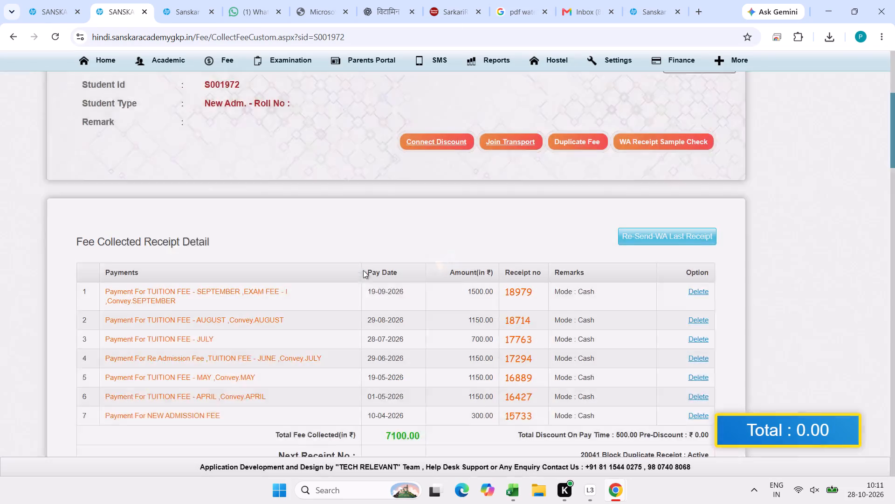
scroll(363, 270, up, 1)
scroll(364, 270, down, 3)
scroll(368, 275, up, 1)
scroll(368, 275, down, 9)
scroll(371, 274, up, 1)
scroll(371, 274, down, 1)
scroll(371, 274, up, 1)
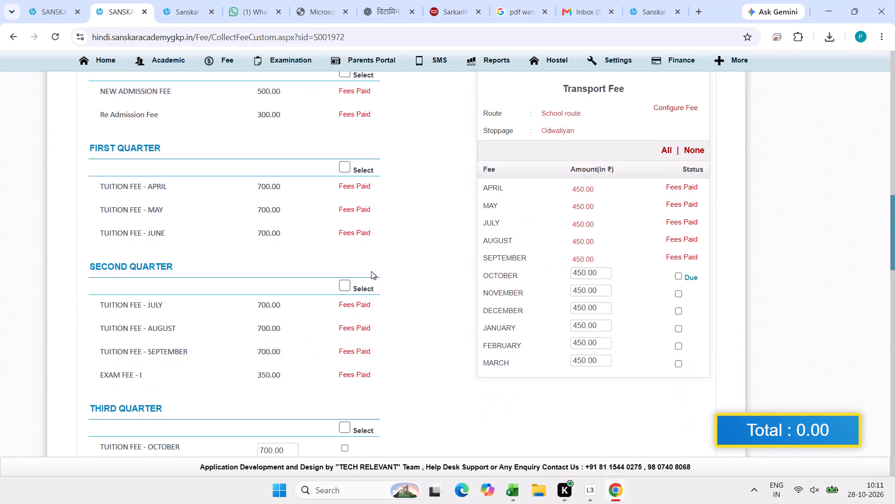
scroll(349, 400, down, 1)
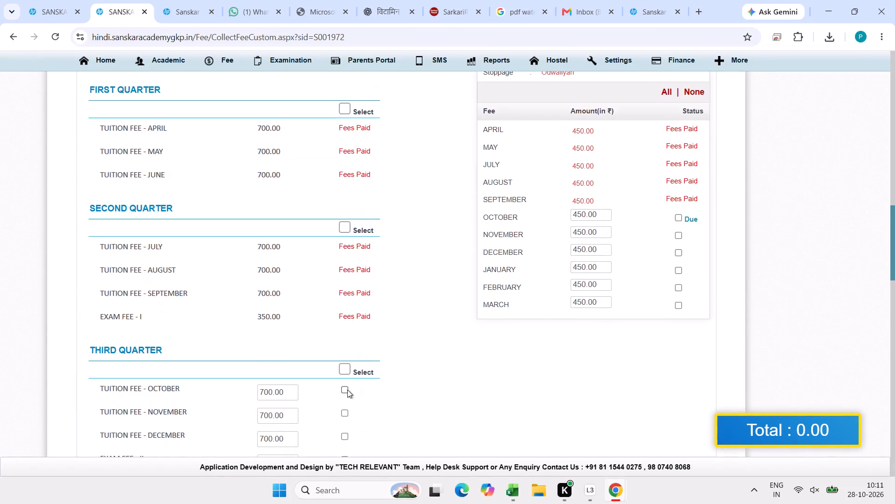
click(347, 390)
click(682, 219)
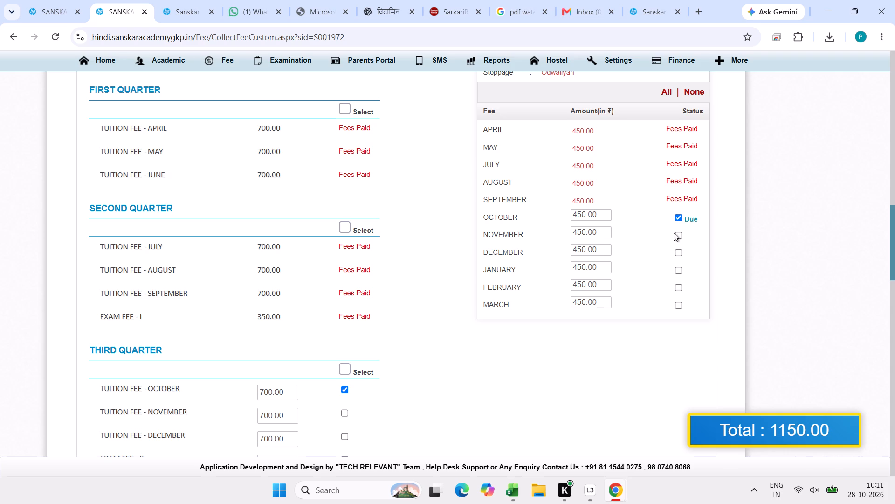
click(674, 233)
click(678, 235)
Set the amount being paid to 1200 for the VII-E.M. Girls student's selected fees.
scroll(677, 235, up, 1)
scroll(676, 235, down, 1)
scroll(675, 235, up, 1)
scroll(674, 235, down, 1)
scroll(673, 235, up, 1)
scroll(672, 235, down, 2)
scroll(512, 237, down, 5)
scroll(450, 242, up, 1)
scroll(449, 242, down, 5)
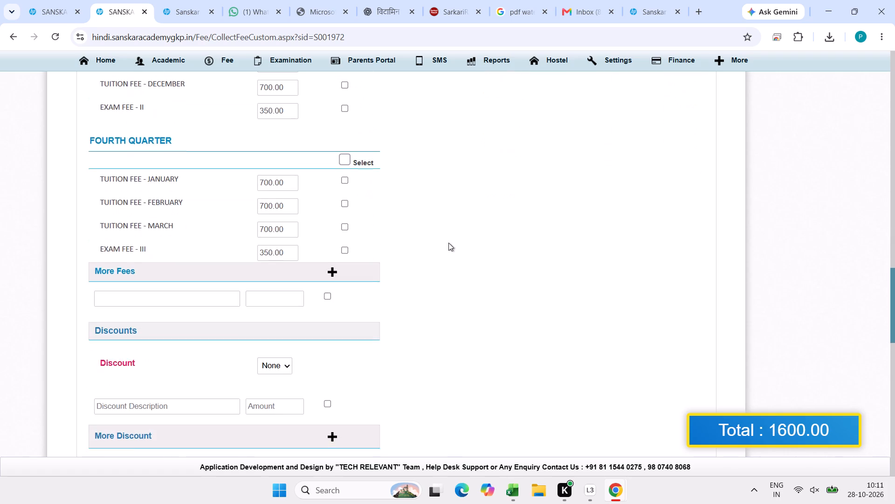
scroll(450, 249, up, 1)
scroll(450, 256, down, 3)
scroll(386, 301, up, 1)
scroll(386, 301, down, 3)
scroll(338, 307, up, 1)
scroll(337, 307, down, 5)
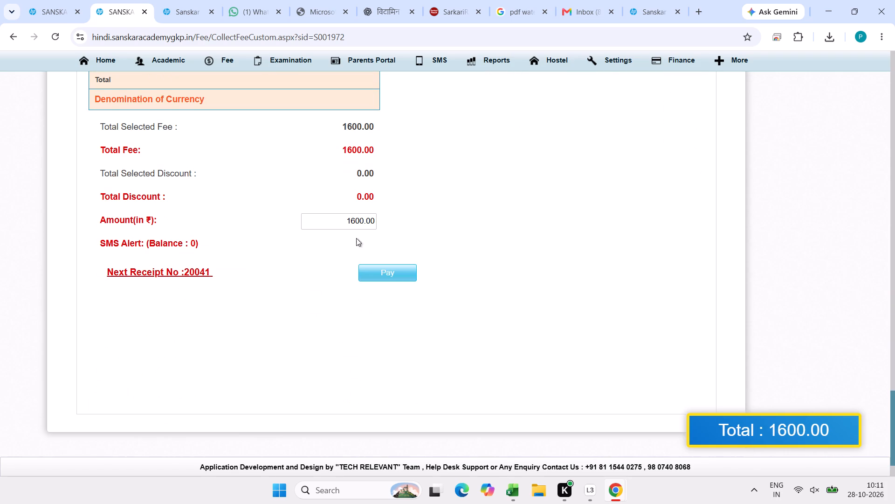
drag(374, 218, 327, 219)
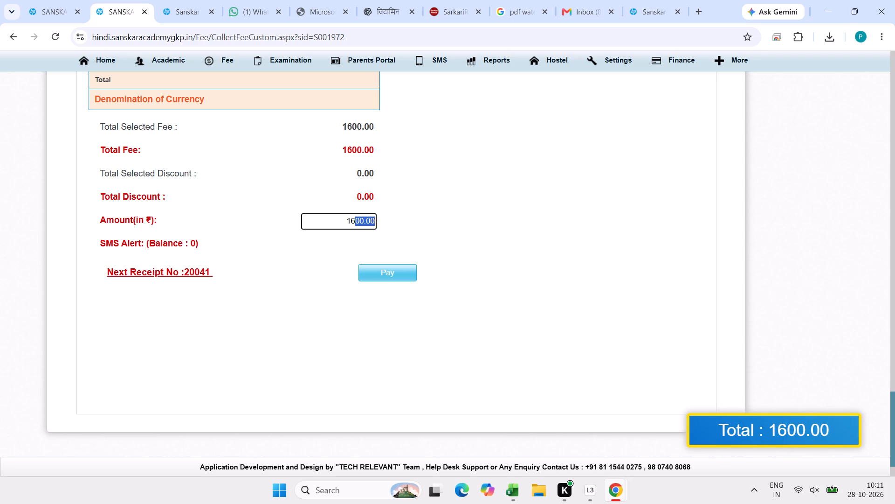
text(1200)
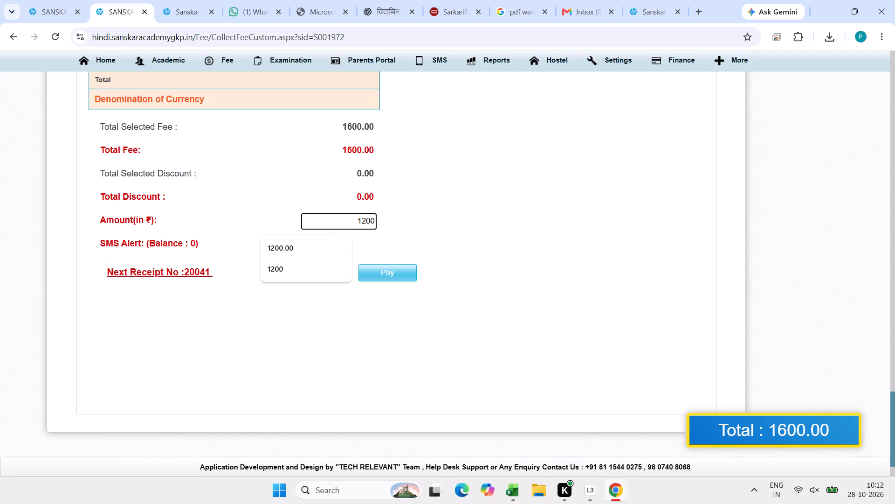
click(489, 212)
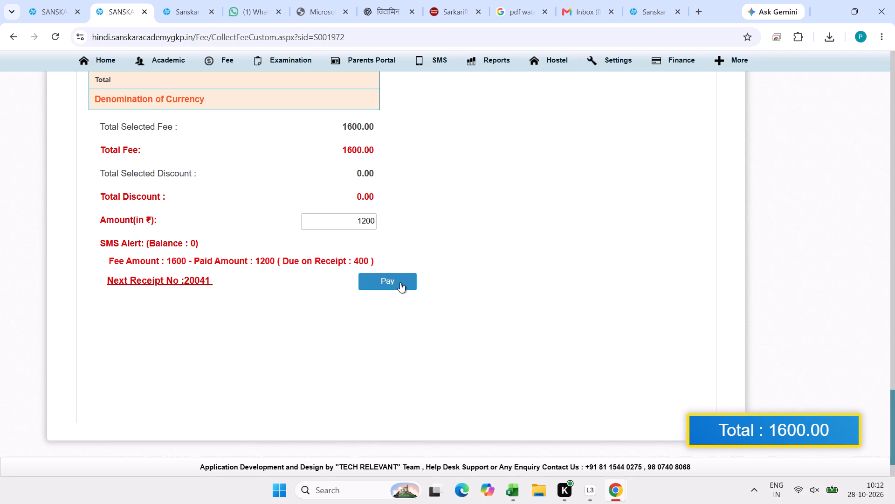
Submit the VII-E.M. Girls student's 1200 cash payment for the selected tuition and transport fees.
click(400, 282)
scroll(400, 282, up, 1)
scroll(400, 282, down, 1)
scroll(400, 282, up, 8)
scroll(399, 266, down, 1)
scroll(399, 266, up, 4)
scroll(414, 254, down, 1)
scroll(414, 254, up, 1)
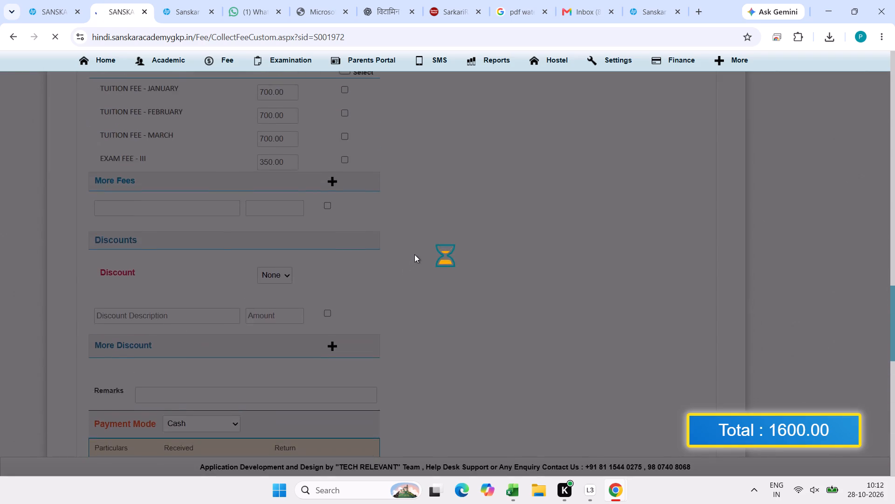
scroll(414, 254, down, 1)
scroll(414, 254, up, 10)
scroll(414, 254, down, 1)
scroll(414, 254, up, 3)
scroll(414, 253, down, 1)
scroll(414, 253, up, 3)
scroll(415, 250, down, 1)
scroll(415, 250, up, 8)
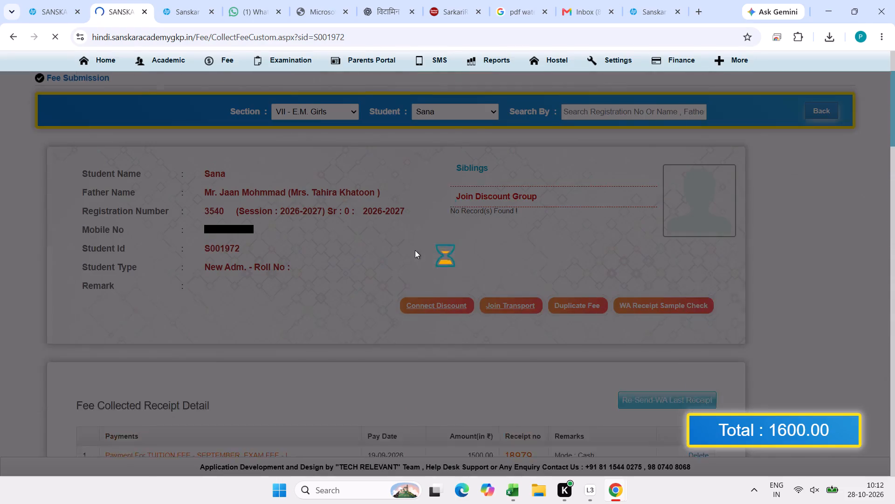
scroll(415, 250, up, 11)
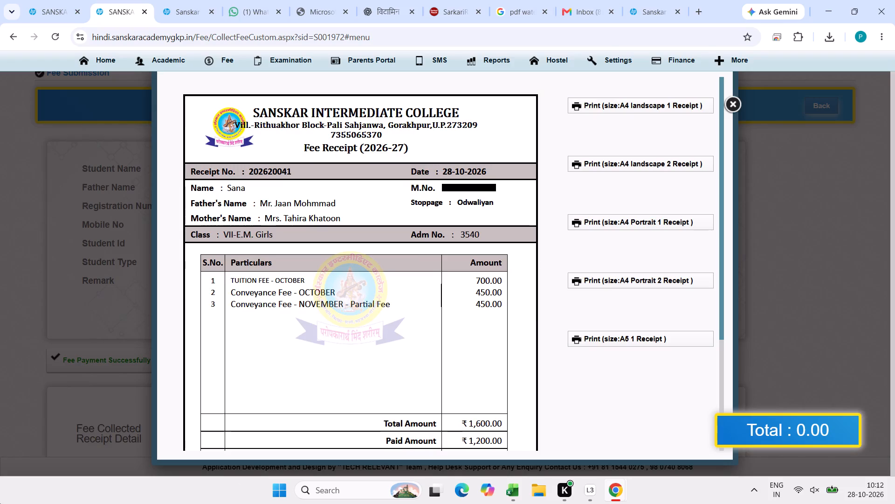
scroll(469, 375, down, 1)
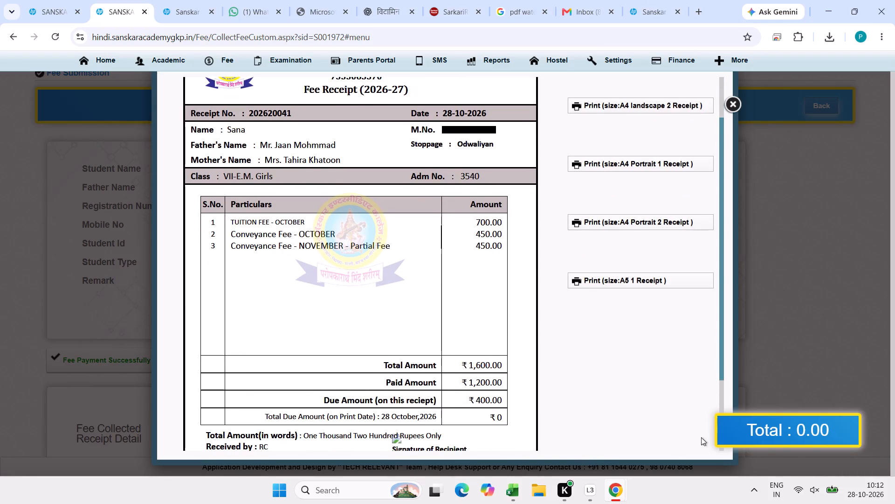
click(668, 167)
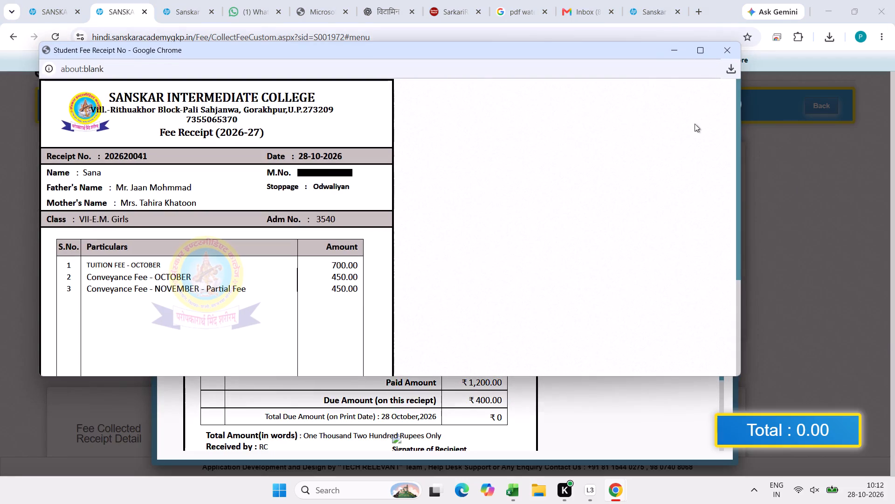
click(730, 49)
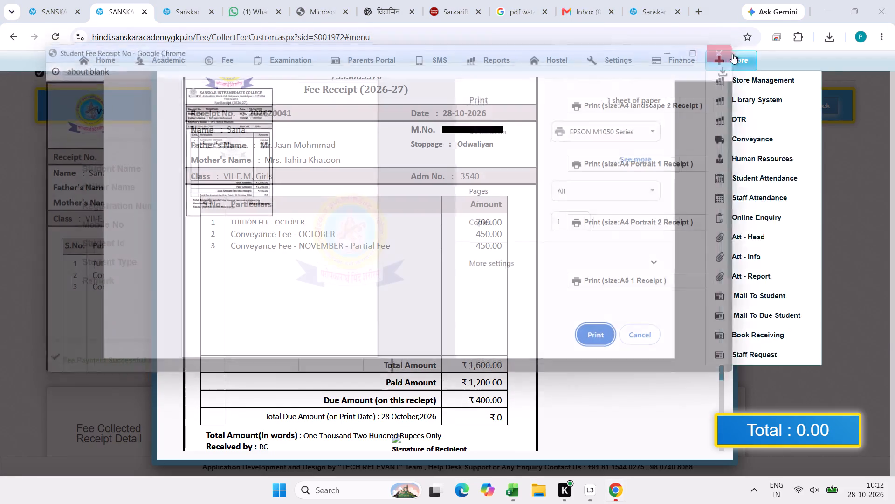
Print the VII-E.M. Girls student's fee receipt in the A4 landscape 2 Receipt format on the EPSON M1050 Series printer.
scroll(651, 215, up, 1)
scroll(651, 215, down, 1)
scroll(651, 215, up, 1)
click(657, 166)
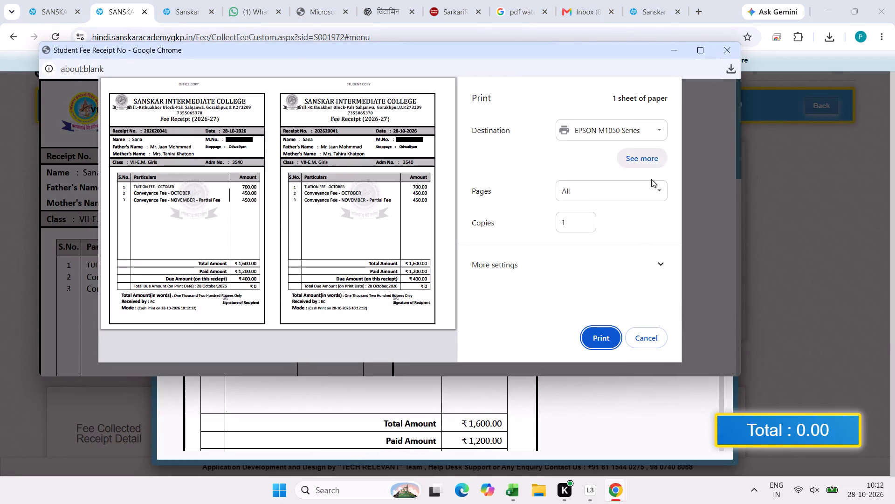
click(593, 331)
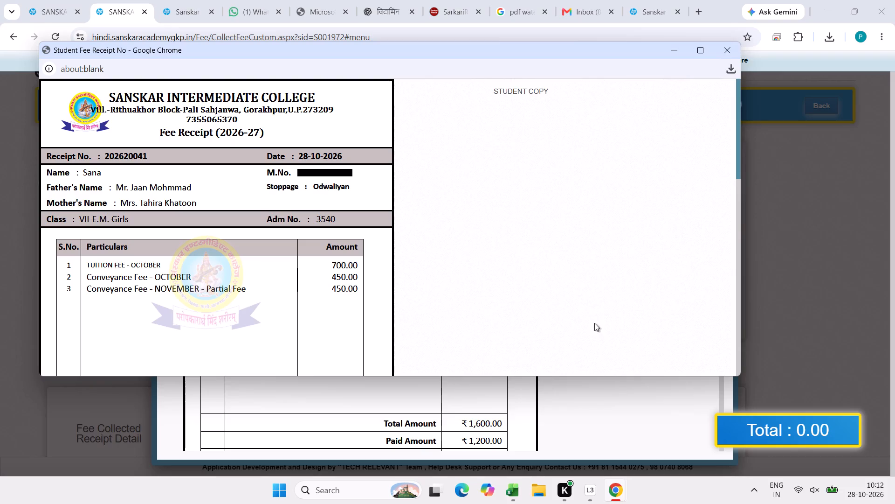
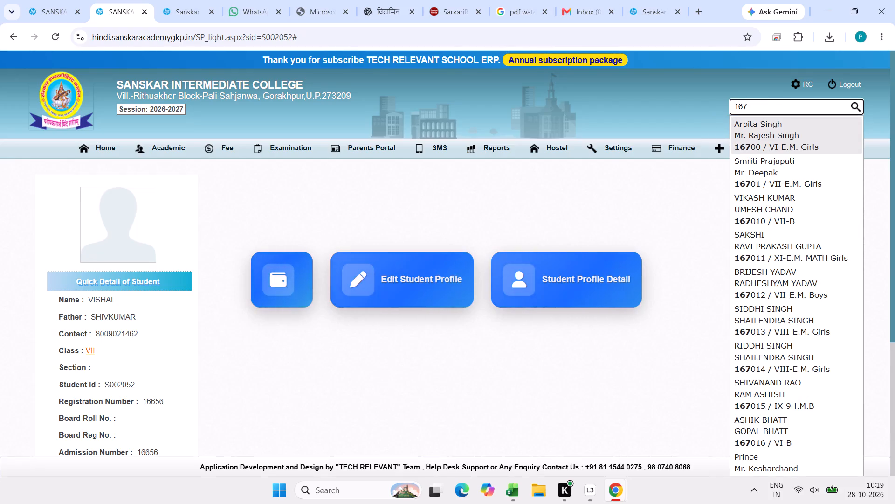
Find the VII-E.M. Boys student by registration number and open that student's fee payment page.
text(295)
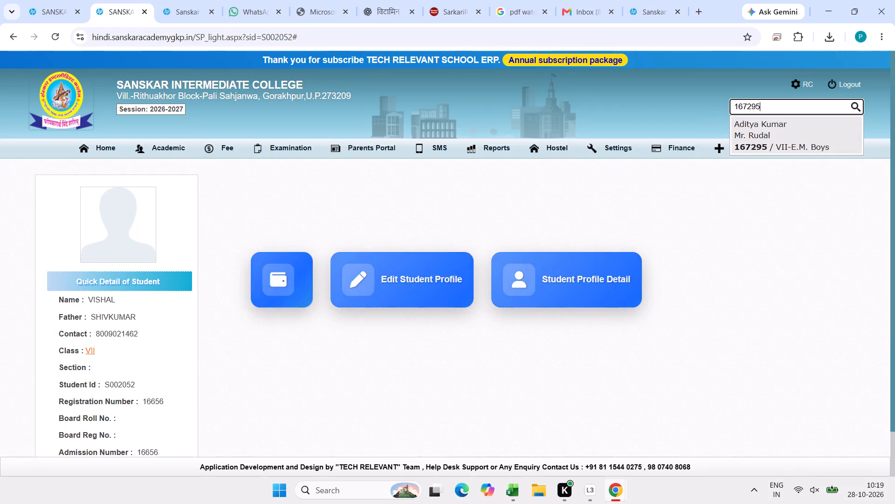
click(795, 140)
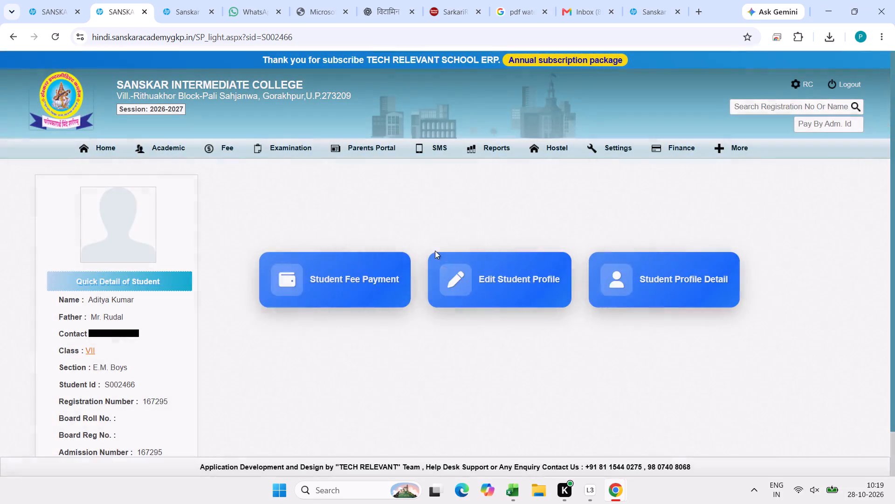
click(364, 277)
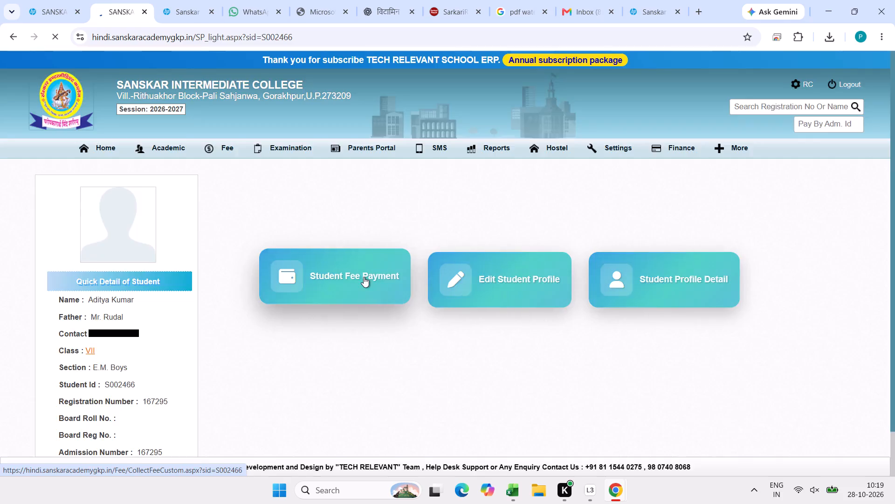
Examine the VII-E.M. Boys student's collected receipts and the monthly status of the tuition, exam and transport fees.
scroll(370, 276, down, 1)
scroll(378, 281, up, 1)
scroll(387, 289, down, 5)
scroll(464, 288, up, 1)
scroll(465, 288, down, 1)
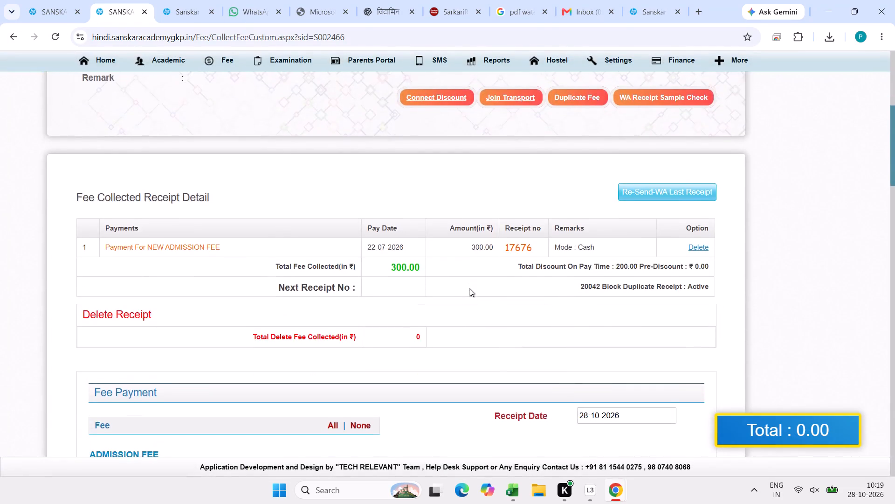
scroll(471, 288, down, 2)
scroll(473, 288, up, 1)
scroll(473, 288, down, 6)
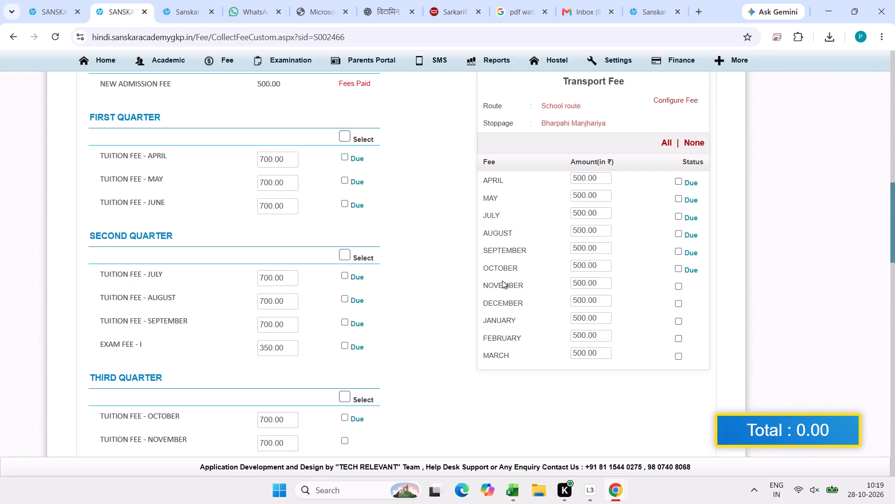
scroll(502, 280, up, 4)
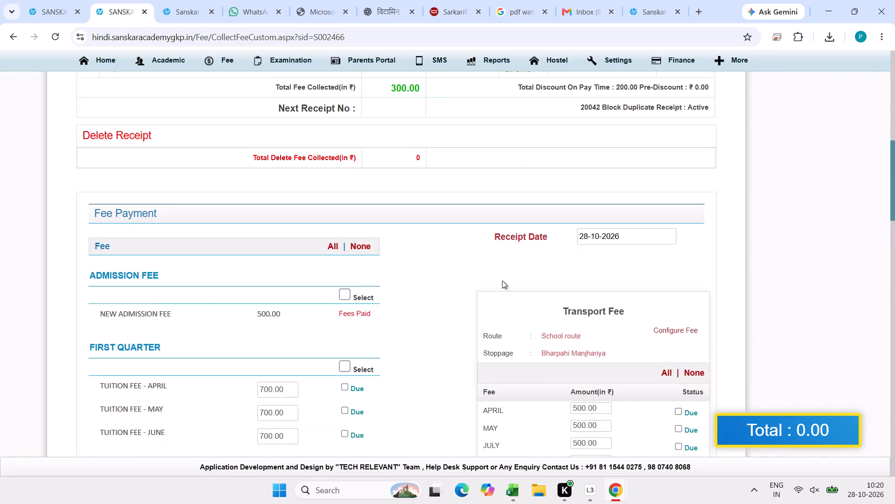
scroll(505, 278, up, 2)
scroll(505, 278, down, 1)
scroll(505, 278, up, 7)
Start a search for another student on the Fee Submission page.
click(656, 215)
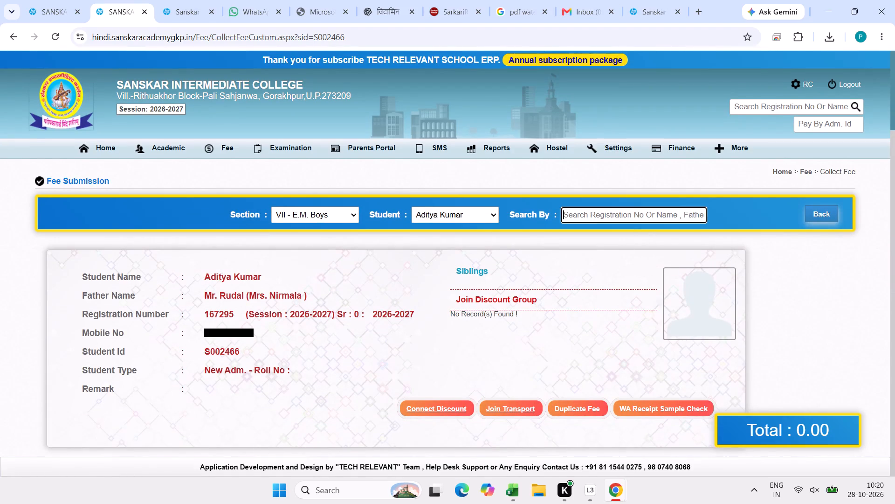
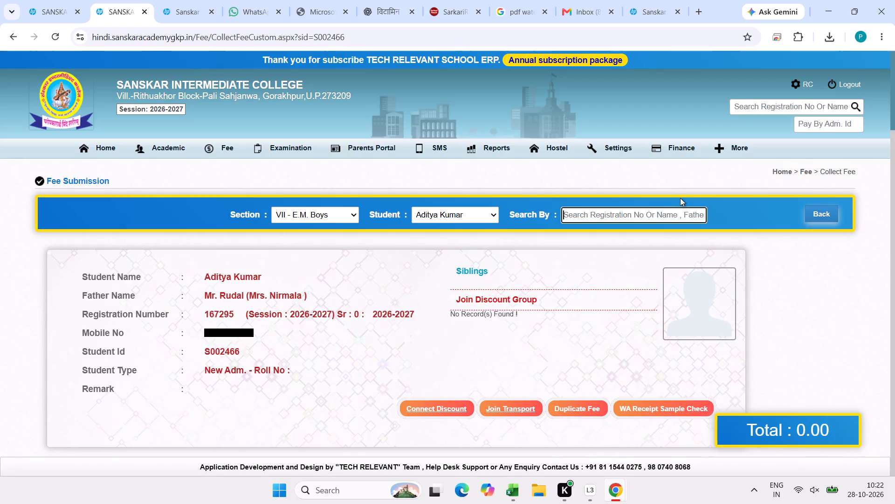
Find the VI-E.M. Girls student by registration number and open that student's fee payment page.
scroll(689, 218, up, 2)
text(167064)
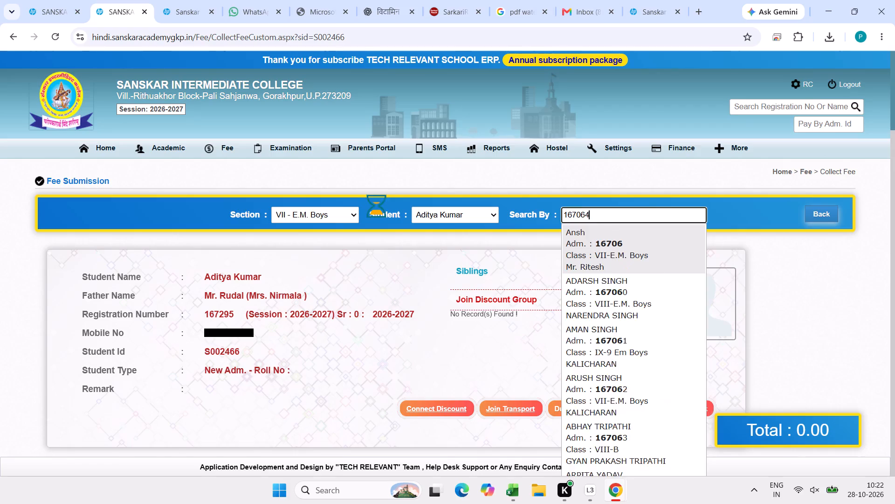
click(684, 242)
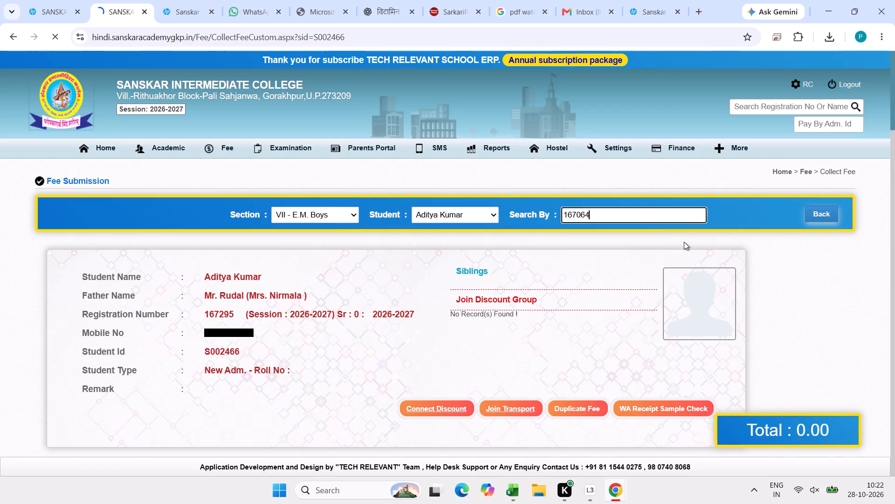
Examine the VI-E.M. Girls student's collected receipts and the monthly status of the tuition, exam and transport fees.
scroll(306, 317, down, 1)
scroll(308, 315, up, 1)
scroll(308, 315, down, 3)
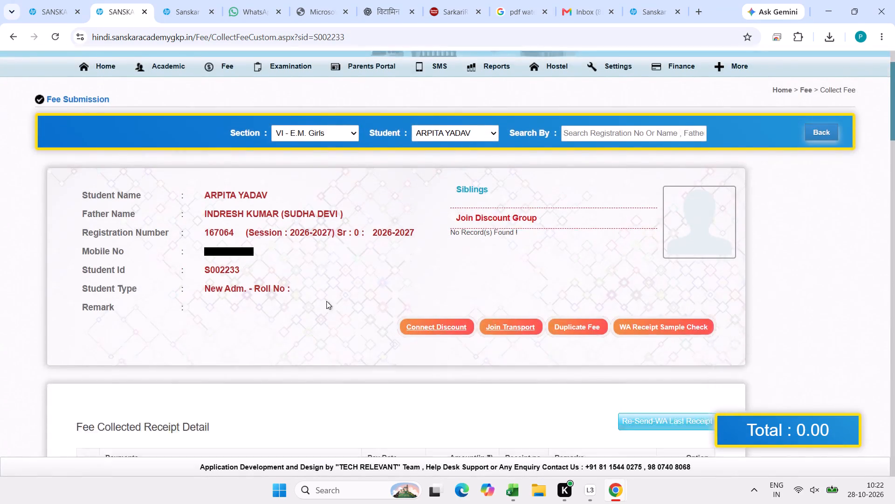
scroll(331, 299, up, 1)
scroll(331, 299, down, 1)
scroll(331, 299, up, 1)
scroll(331, 299, down, 1)
scroll(331, 299, up, 1)
scroll(331, 299, down, 5)
scroll(350, 290, up, 1)
scroll(351, 290, down, 1)
scroll(354, 289, up, 1)
scroll(358, 288, down, 3)
scroll(382, 283, up, 1)
scroll(382, 283, down, 3)
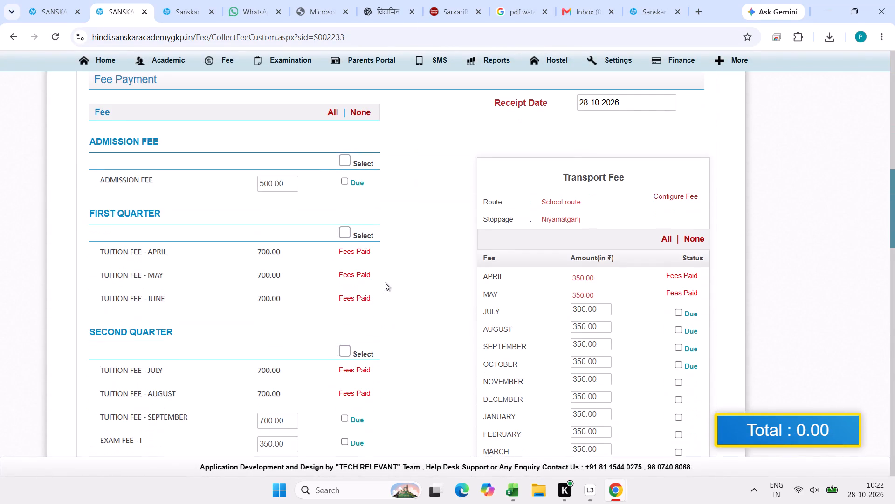
scroll(385, 282, up, 3)
scroll(385, 282, down, 1)
scroll(385, 282, up, 1)
scroll(385, 282, down, 1)
scroll(385, 282, up, 4)
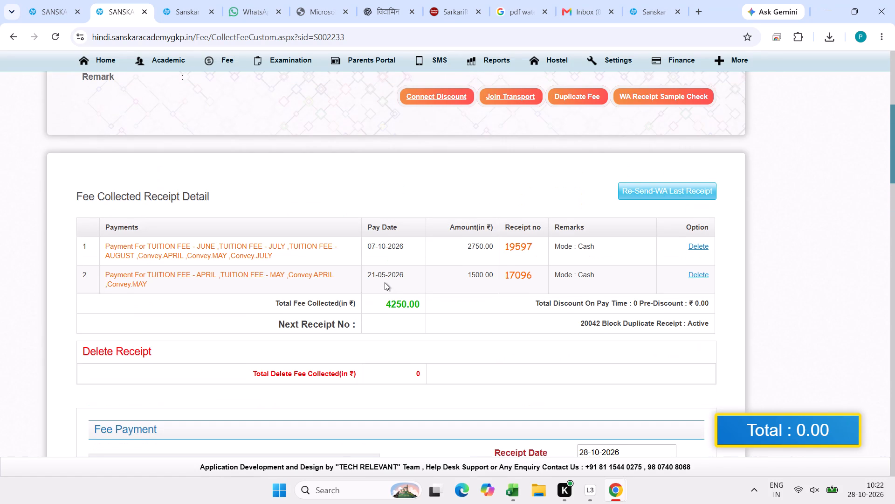
scroll(385, 282, down, 5)
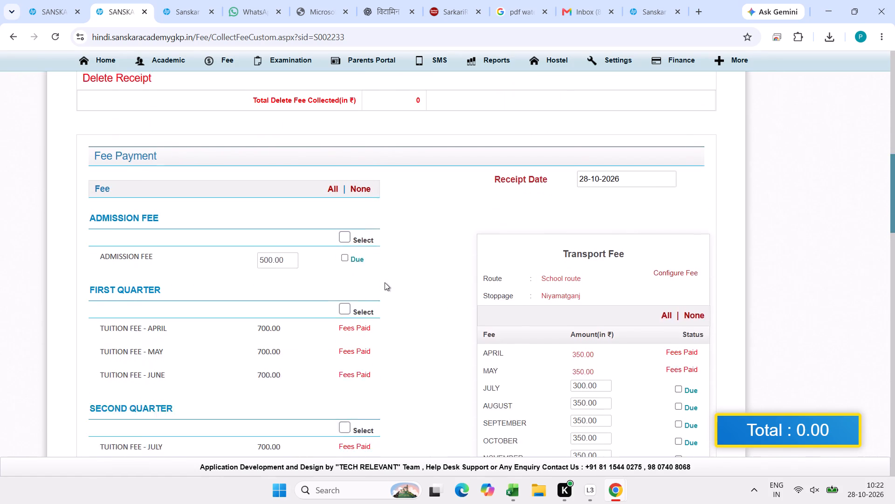
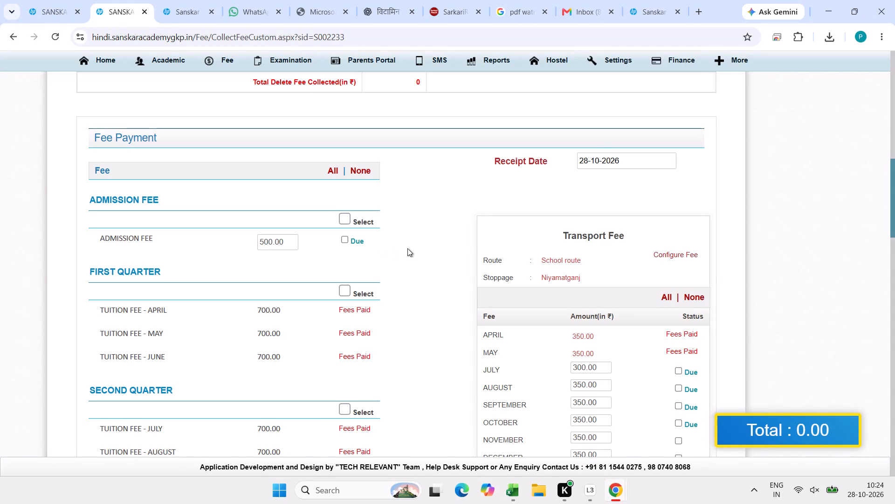
Start a new student lookup in the page header's search by registration number or name.
scroll(463, 223, down, 1)
scroll(467, 220, up, 4)
scroll(537, 178, up, 1)
scroll(537, 178, down, 1)
scroll(537, 178, up, 1)
scroll(595, 148, up, 2)
scroll(599, 144, down, 1)
scroll(601, 143, up, 3)
scroll(673, 141, up, 2)
scroll(674, 141, down, 1)
scroll(674, 141, up, 2)
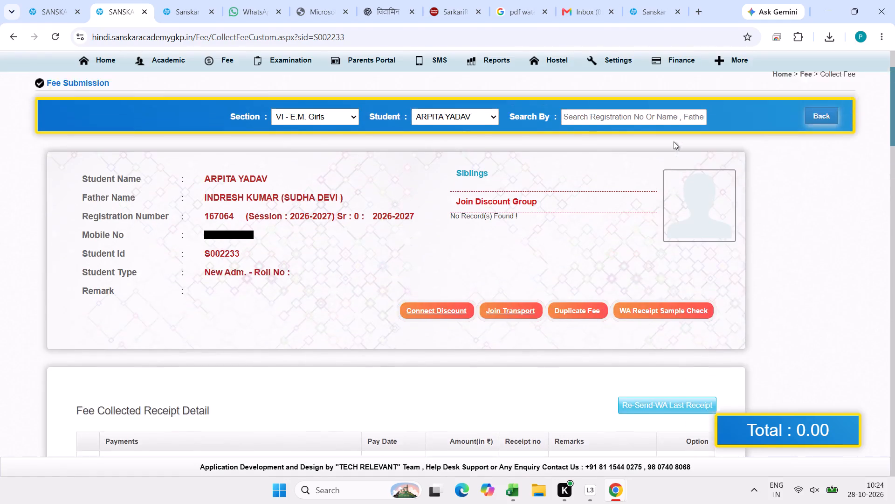
click(753, 110)
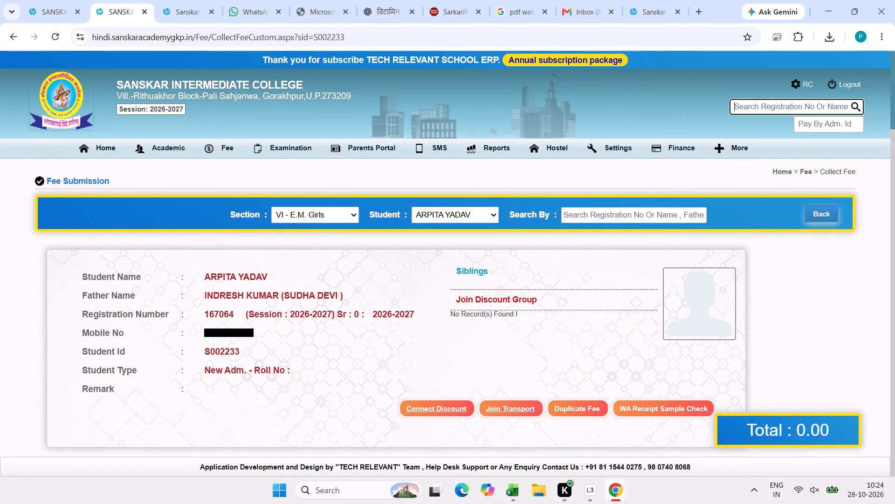
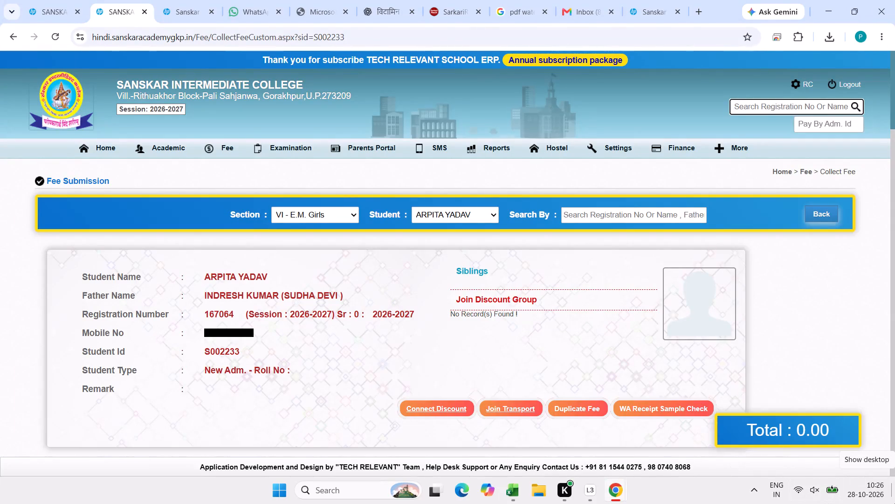
click(51, 0)
click(727, 95)
click(751, 105)
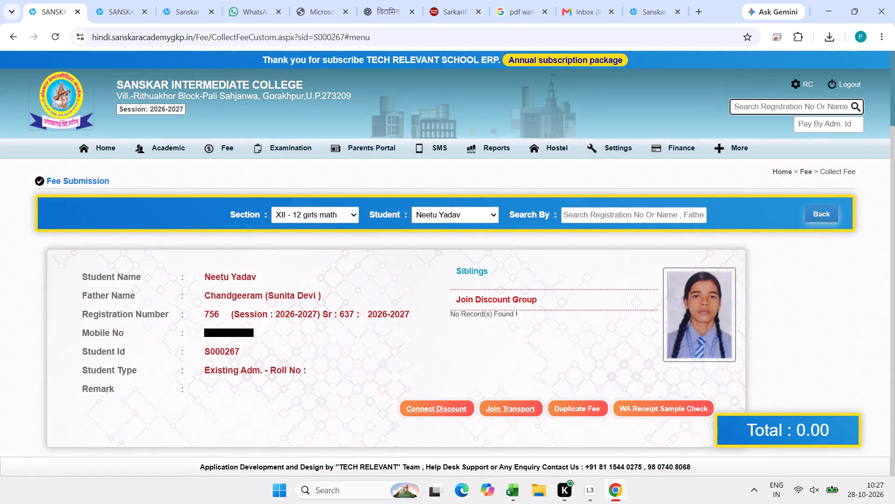
text(JYOTI)
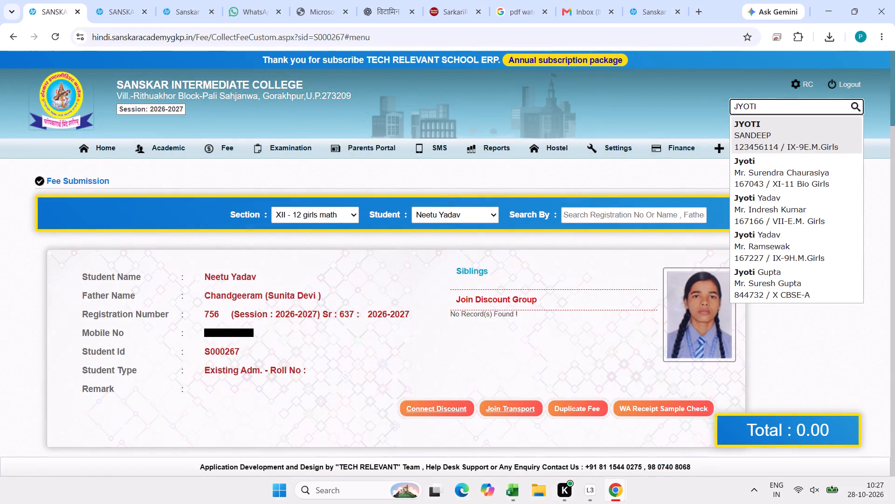
click(771, 210)
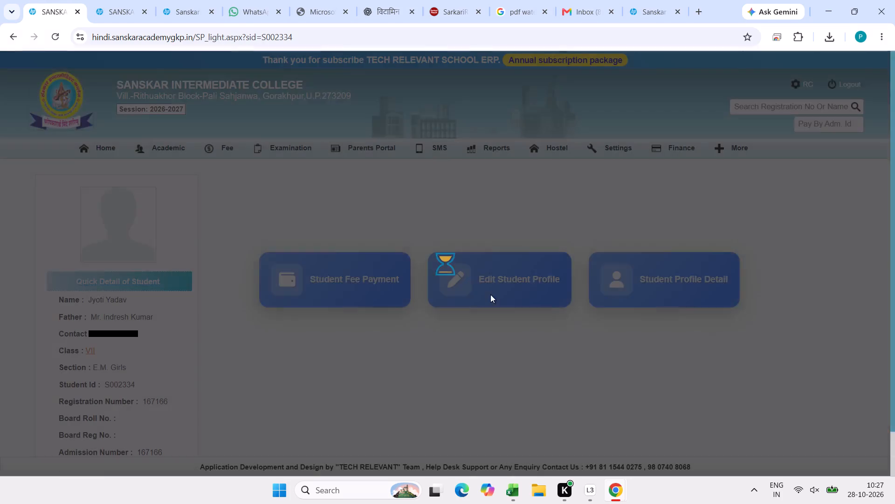
click(345, 275)
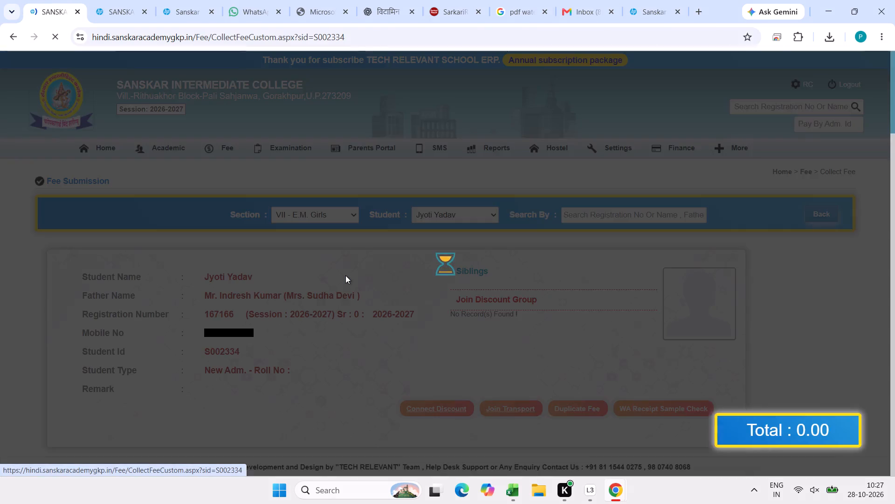
Examine the class VII student's admission and first-quarter tuition entries in the fee payment list.
scroll(347, 303, down, 2)
scroll(349, 303, up, 1)
scroll(350, 303, down, 5)
scroll(361, 306, up, 1)
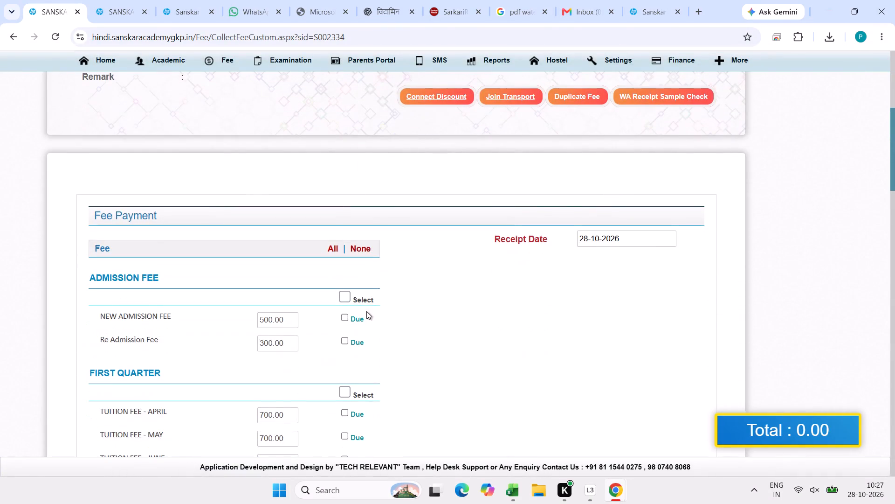
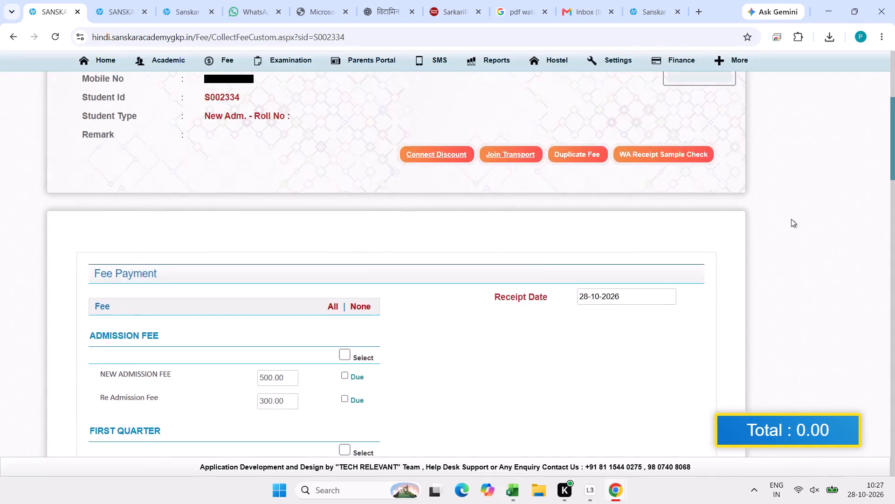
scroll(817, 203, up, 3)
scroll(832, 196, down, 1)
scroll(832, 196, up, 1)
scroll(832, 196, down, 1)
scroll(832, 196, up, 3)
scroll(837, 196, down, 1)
Search students by Ayush's registration number and open the fee payment page of the VI-E.M. Boys match.
click(755, 92)
click(758, 104)
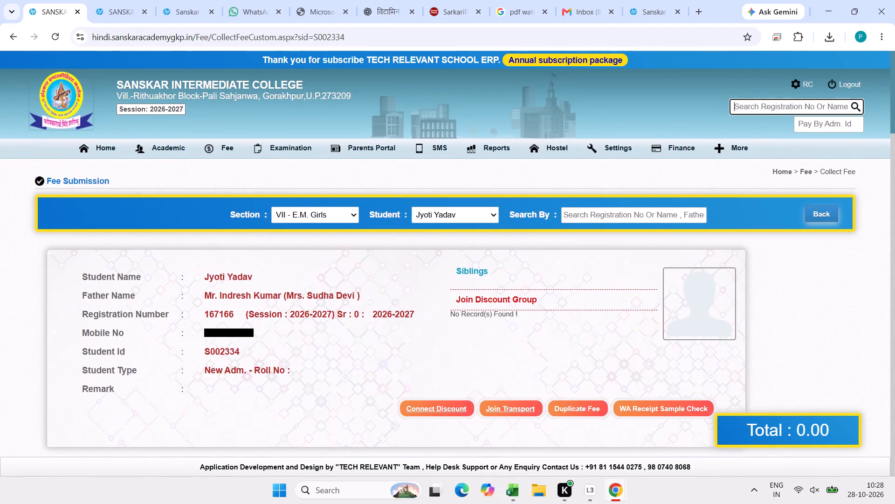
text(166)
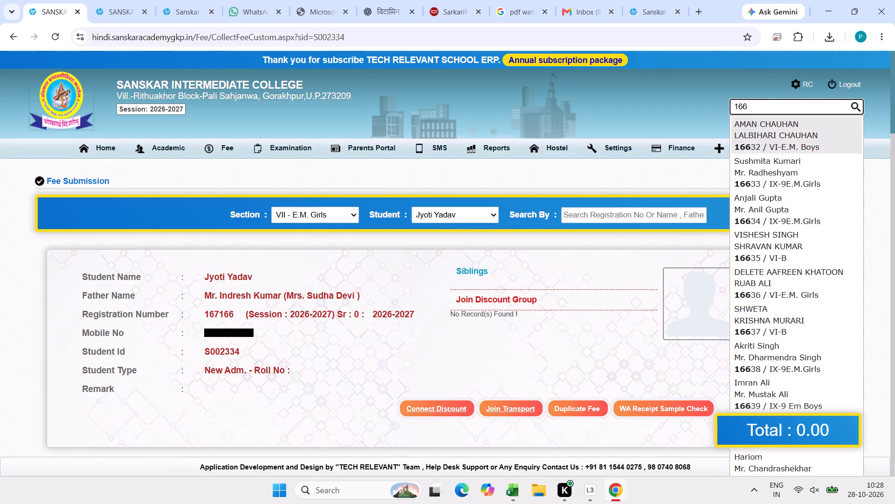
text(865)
click(765, 144)
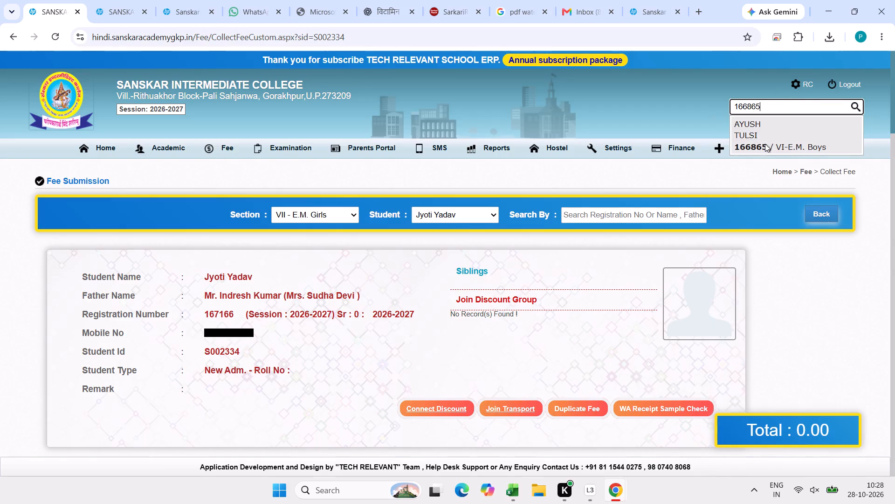
click(275, 279)
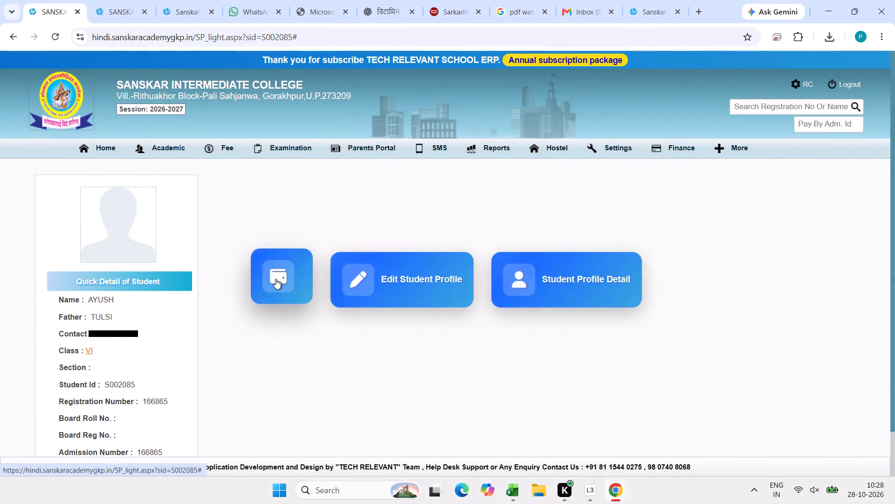
double_click(275, 279)
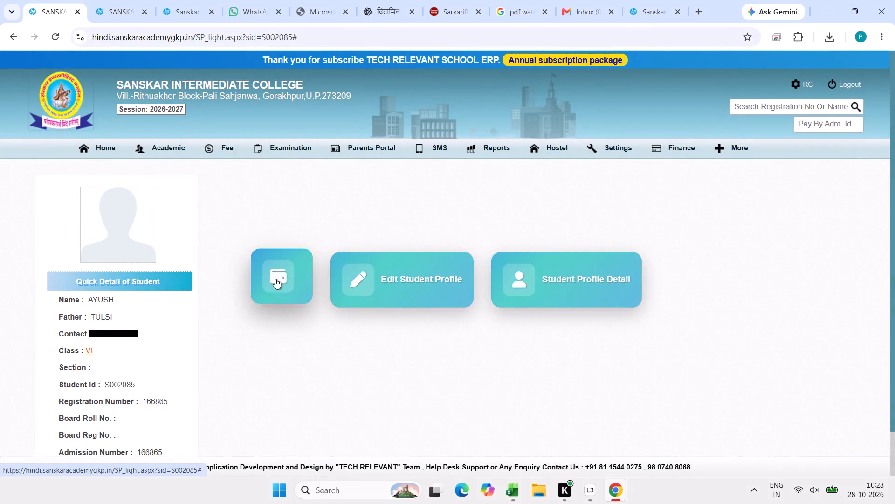
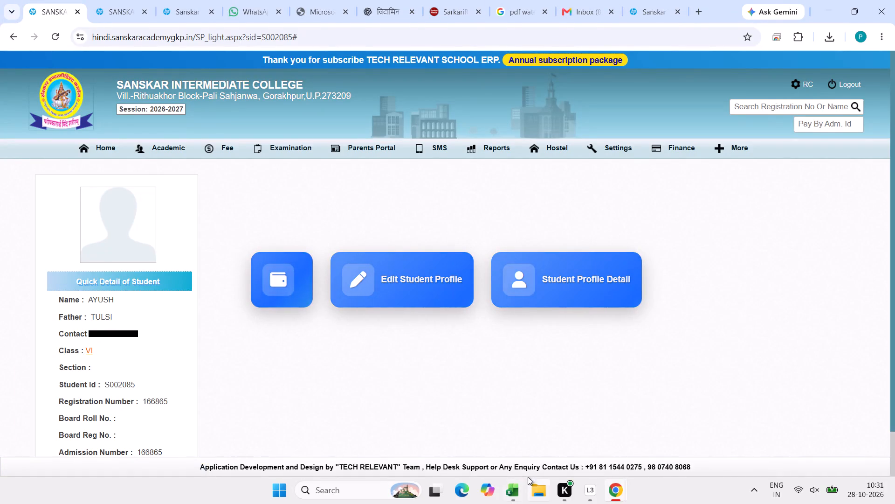
Switch to the Excel conveyance list and filter the Student Name column by AMRITA to examine the matching students' rows.
click(507, 491)
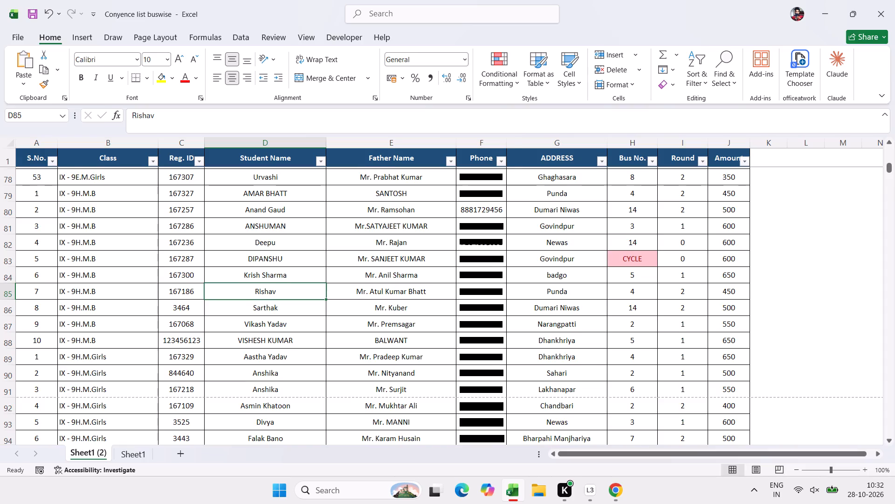
scroll(189, 369, up, 2)
scroll(251, 224, up, 2)
scroll(281, 187, up, 1)
scroll(281, 187, down, 1)
scroll(281, 187, up, 2)
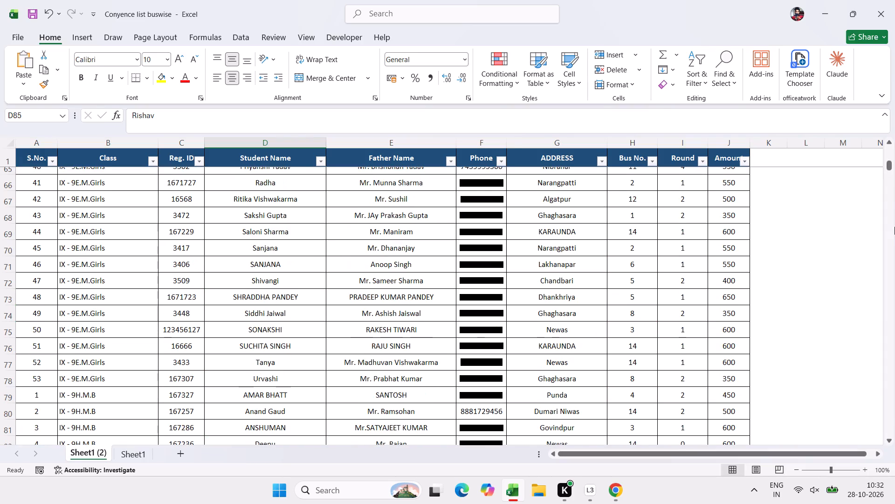
drag(890, 161, 894, 110)
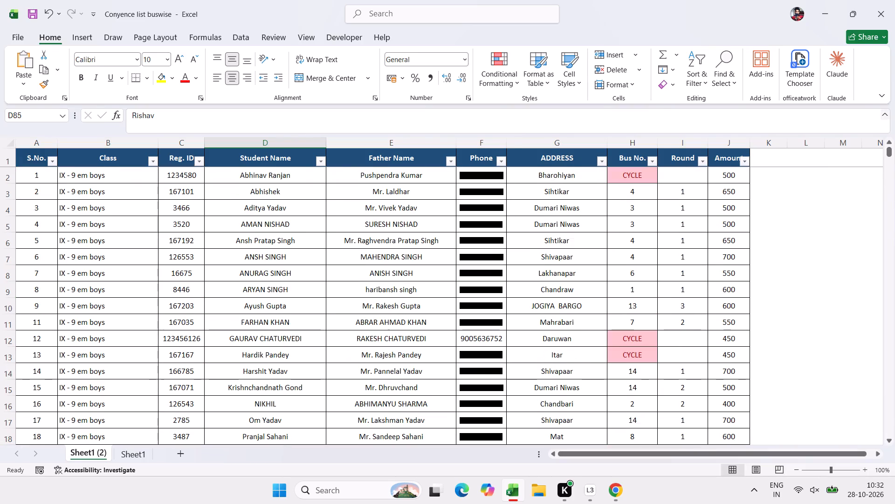
click(314, 163)
click(322, 166)
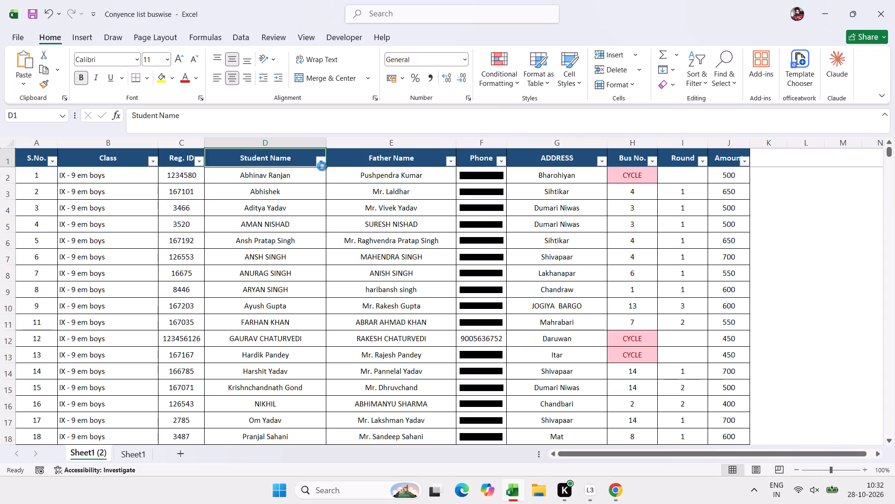
click(258, 303)
click(259, 300)
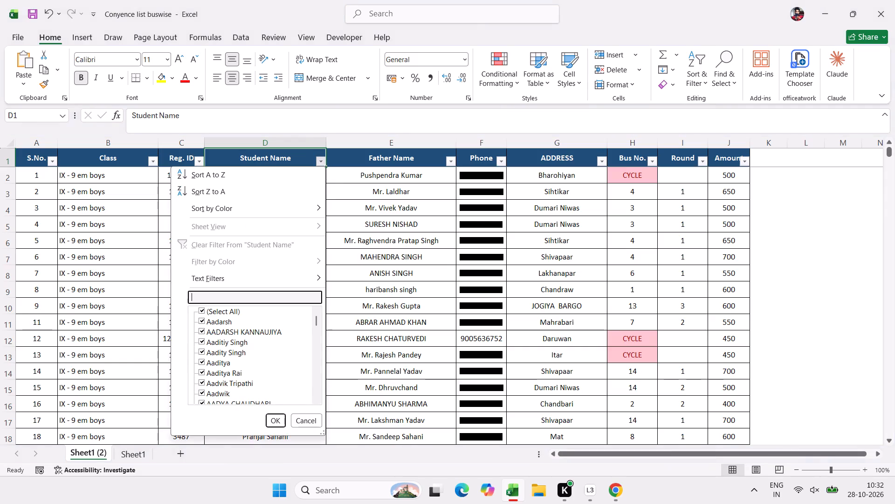
text(AMRIT)
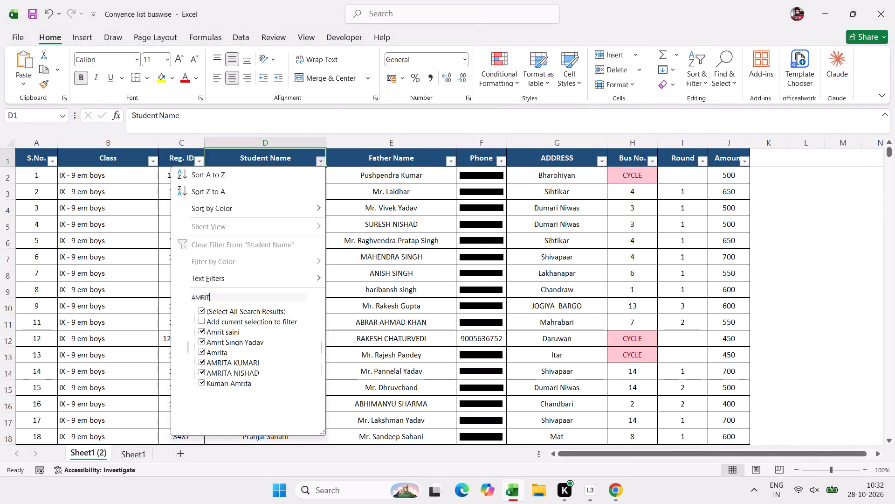
key(a)
key(Return)
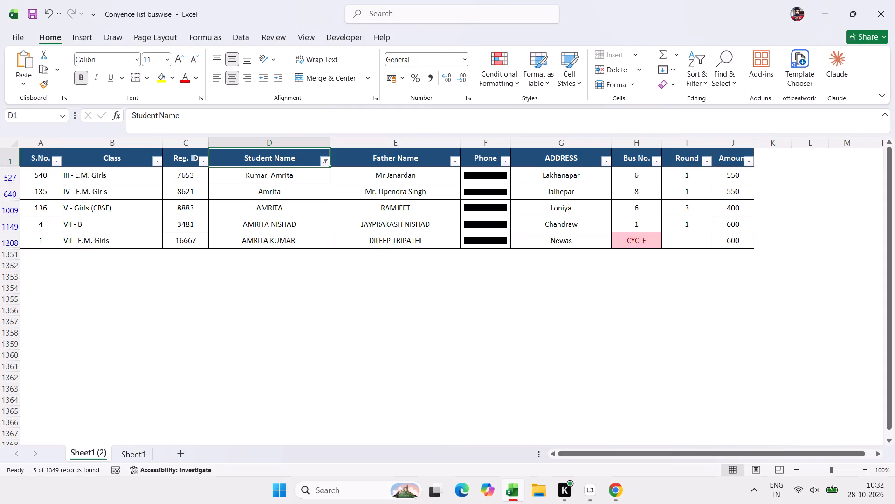
drag(268, 225, 274, 223)
drag(270, 238, 368, 247)
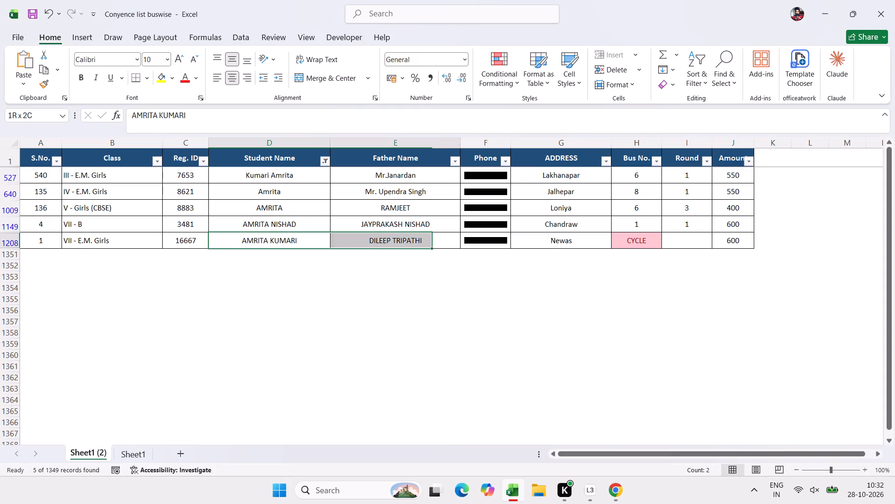
drag(368, 247, 395, 249)
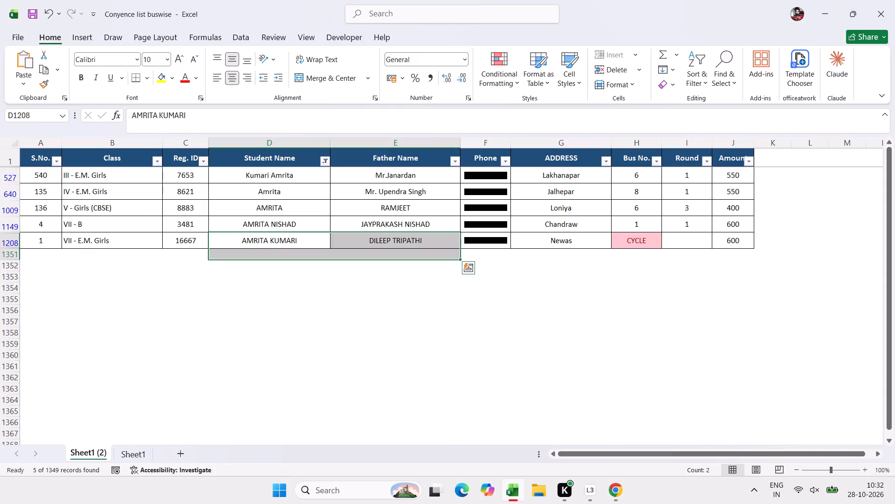
click(394, 265)
drag(404, 288, 405, 293)
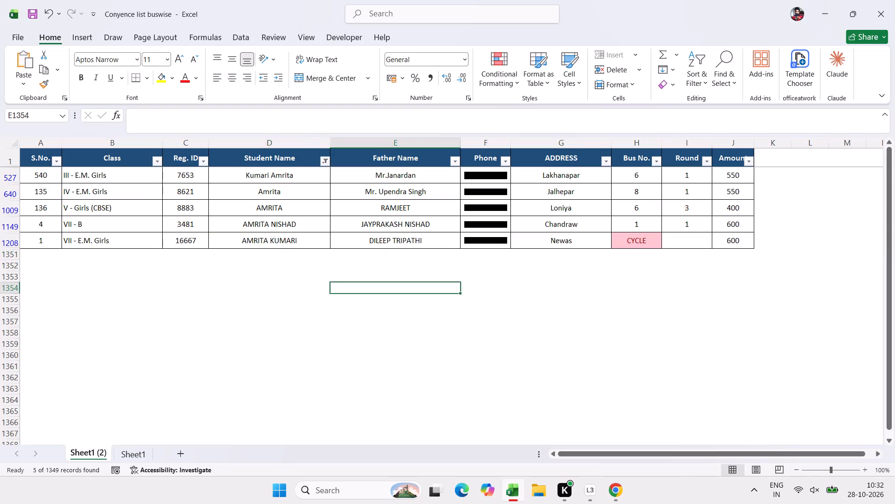
Save the conveyance list workbook.
key(ctrl+s)
Clear the filter from the Student Name column in the conveyance list.
click(322, 159)
click(235, 242)
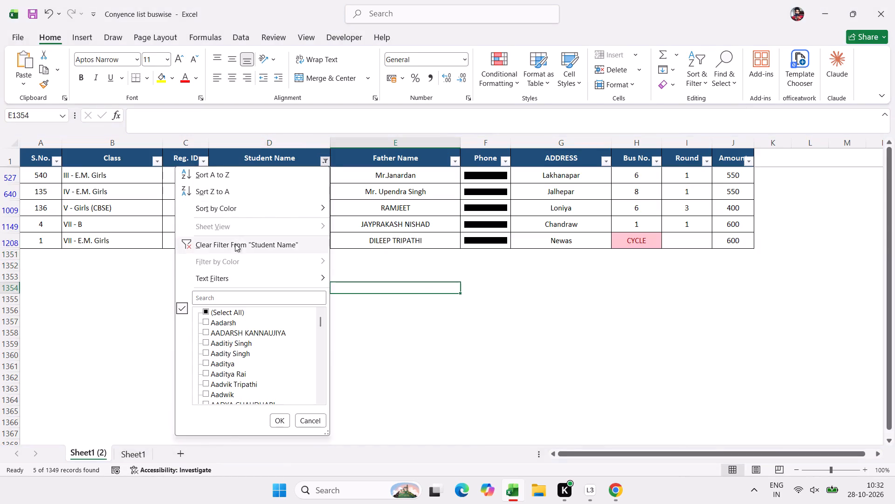
click(235, 244)
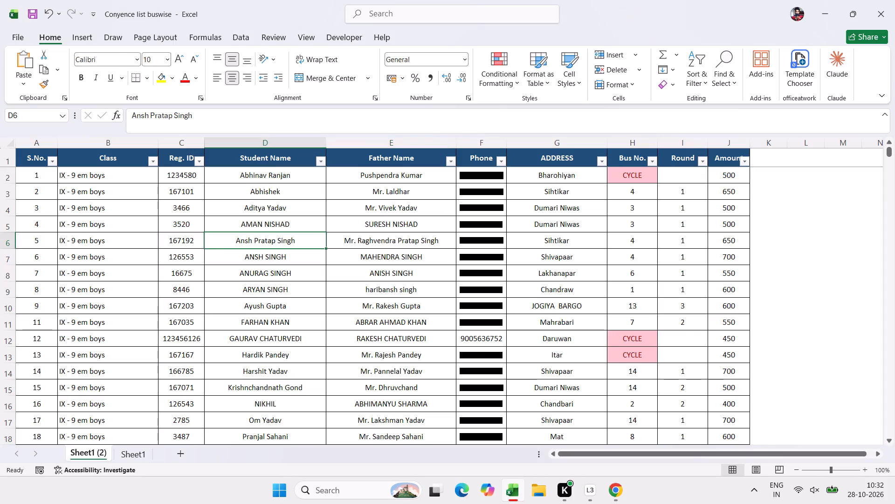
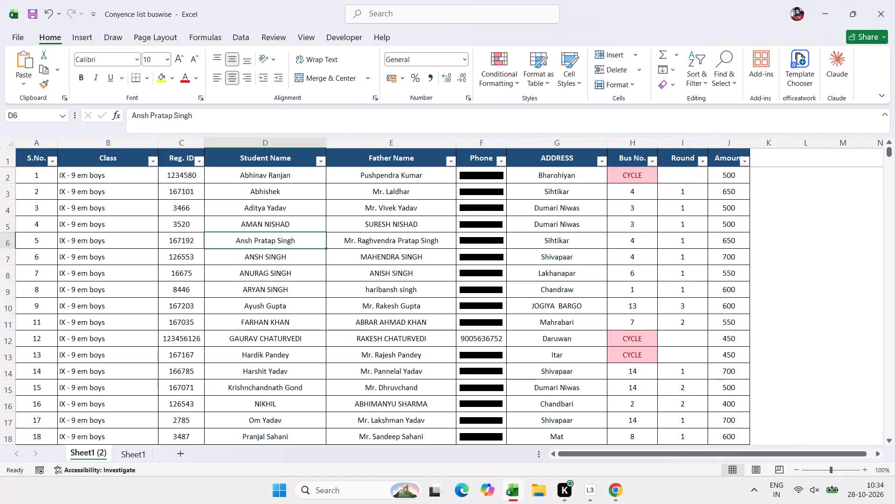
Save the conveyance list workbook.
click(45, 237)
click(149, 233)
key(ctrl+s)
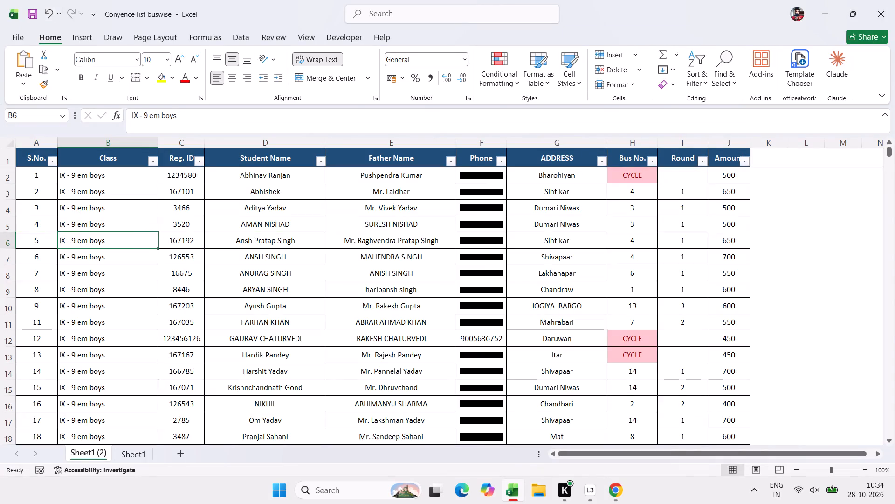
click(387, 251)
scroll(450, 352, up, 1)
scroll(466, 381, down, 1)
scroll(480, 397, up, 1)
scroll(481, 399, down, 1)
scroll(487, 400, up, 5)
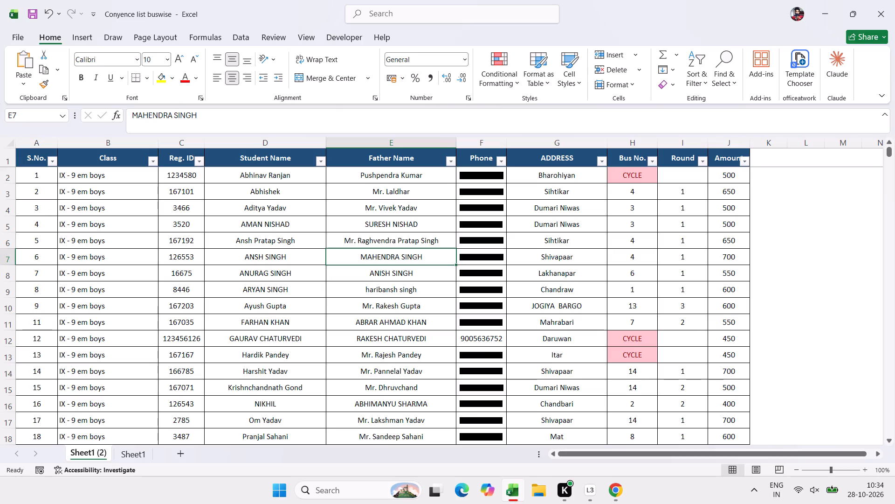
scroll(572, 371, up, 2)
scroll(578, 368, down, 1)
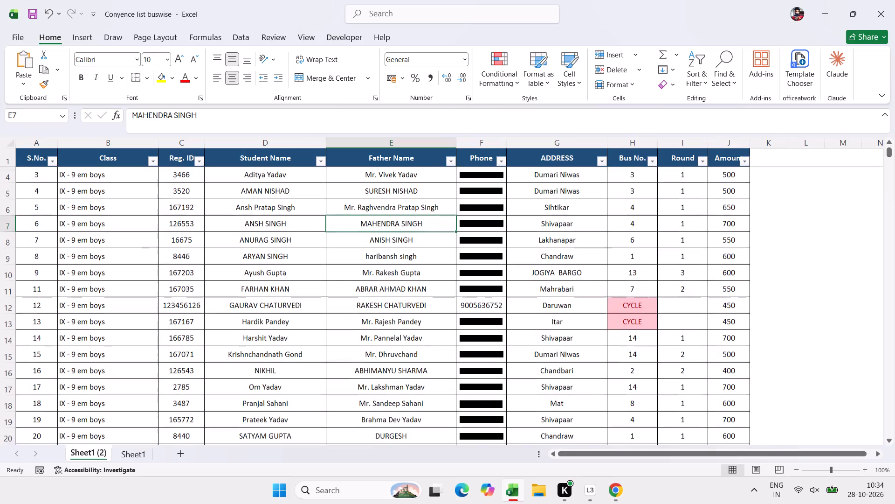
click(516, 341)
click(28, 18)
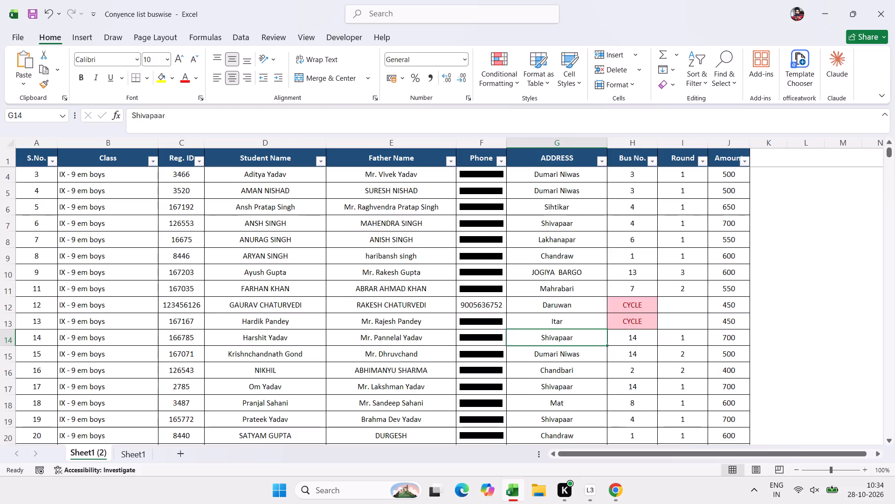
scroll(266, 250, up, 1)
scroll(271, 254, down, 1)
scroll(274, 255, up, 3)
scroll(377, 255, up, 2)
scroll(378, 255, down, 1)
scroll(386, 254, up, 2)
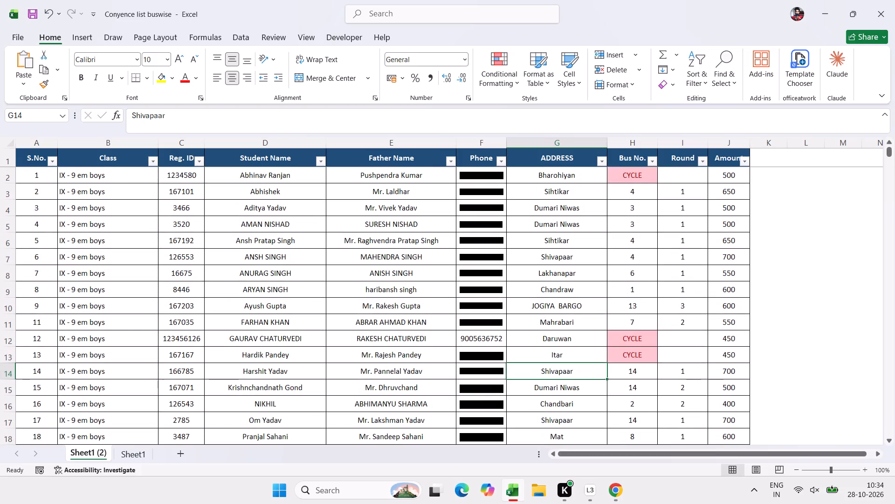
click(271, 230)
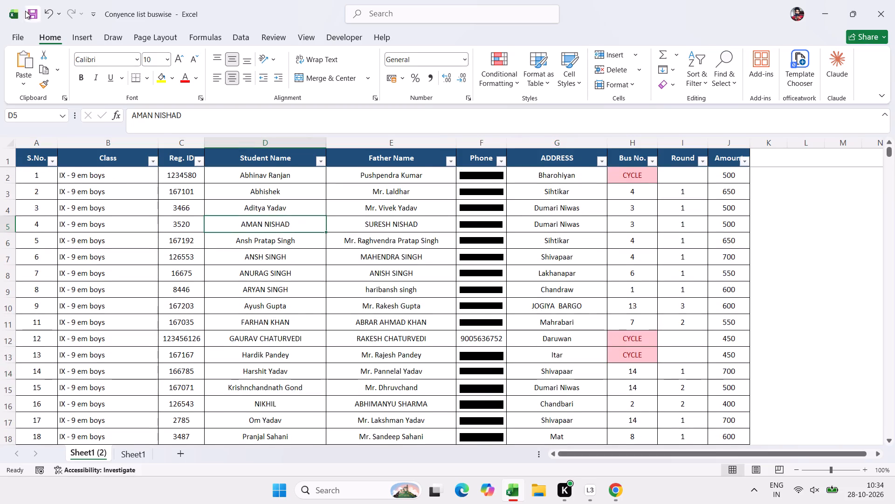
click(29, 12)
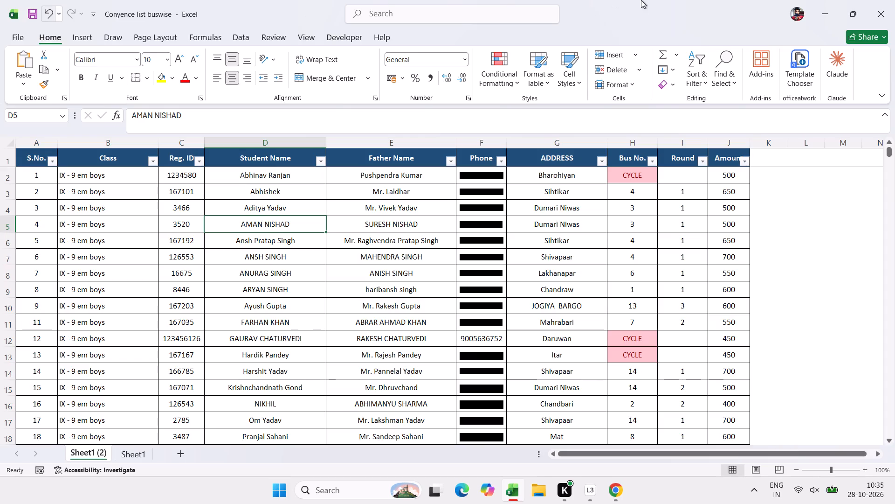
click(827, 12)
scroll(392, 176, up, 1)
scroll(386, 181, down, 1)
scroll(377, 188, up, 1)
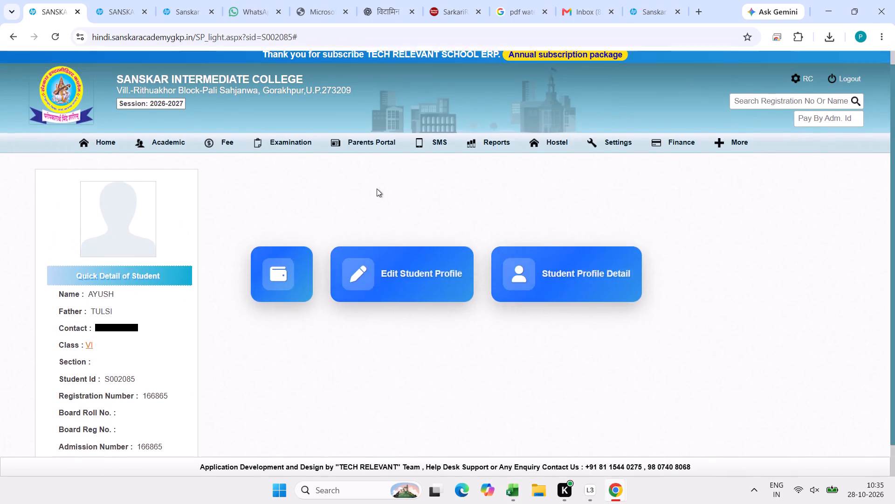
click(790, 107)
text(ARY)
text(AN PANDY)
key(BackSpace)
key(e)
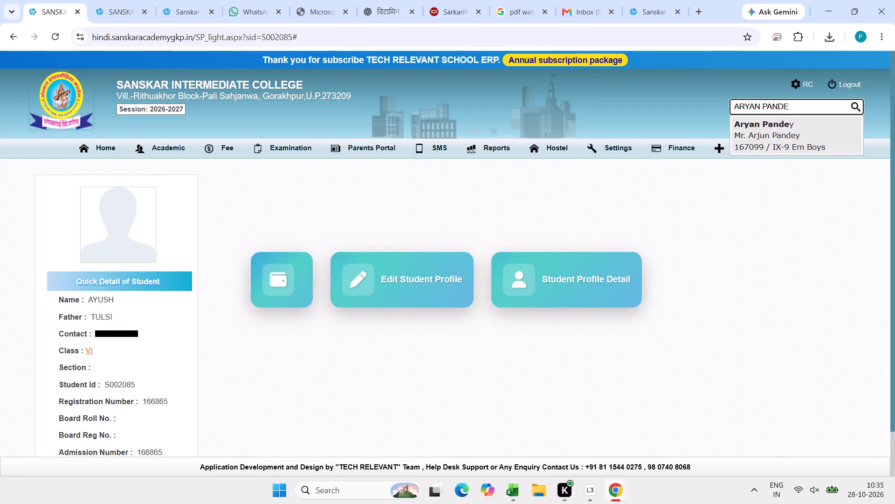
click(769, 146)
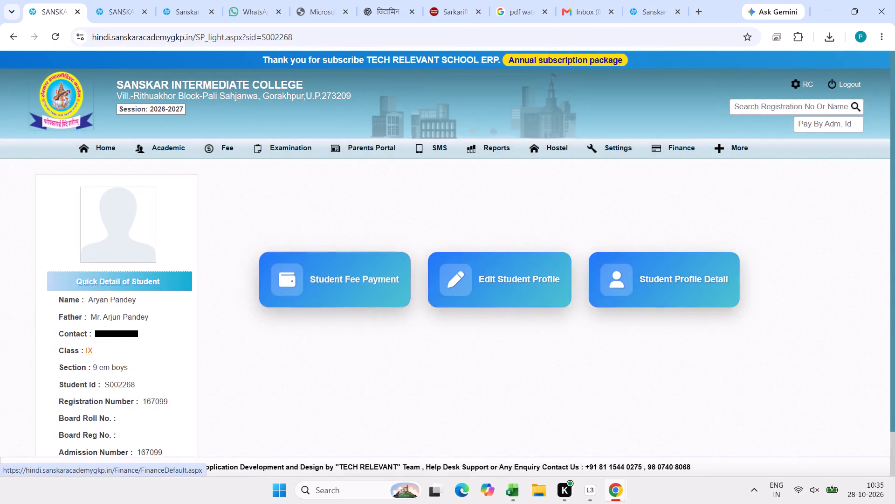
Search the Sanskar Intermediate College portal for all students named ARYAN.
click(791, 108)
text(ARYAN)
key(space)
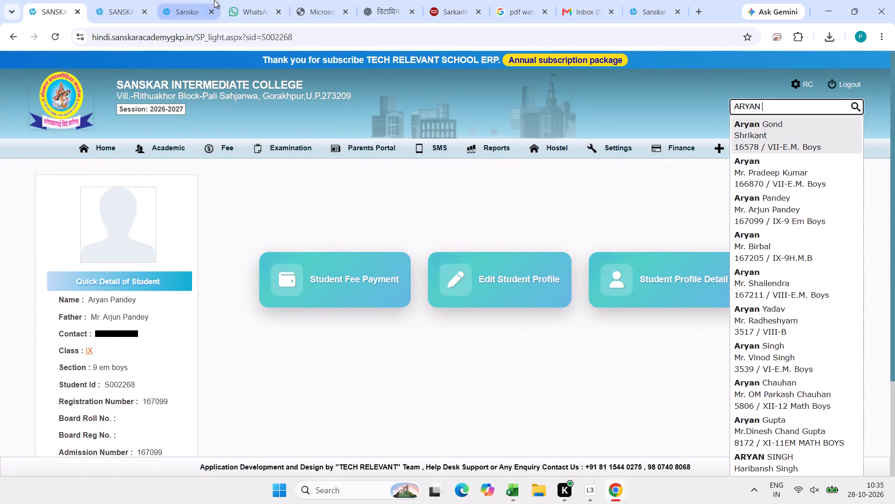
In the Sanskar Academy portal, search for student Aryan by full name and open the fee payment page of the II-Boys(CBSE) match.
click(198, 0)
click(703, 97)
scroll(745, 107, down, 1)
scroll(750, 109, up, 4)
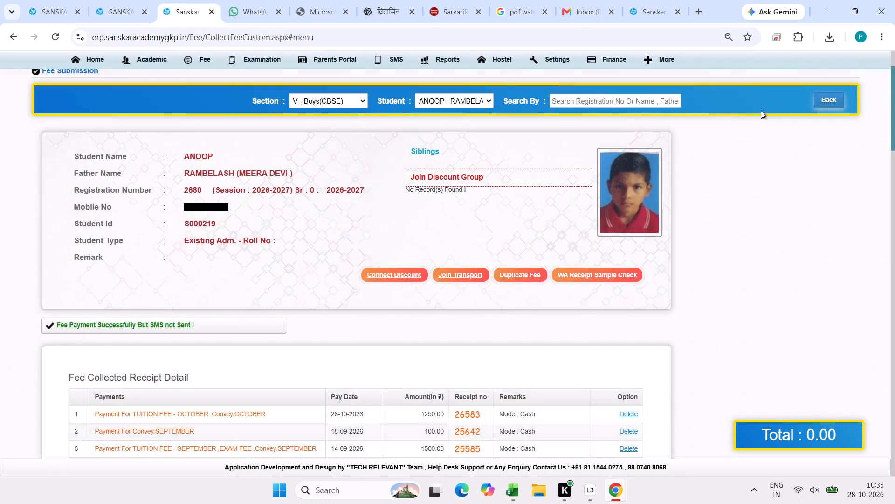
scroll(761, 111, up, 4)
click(767, 105)
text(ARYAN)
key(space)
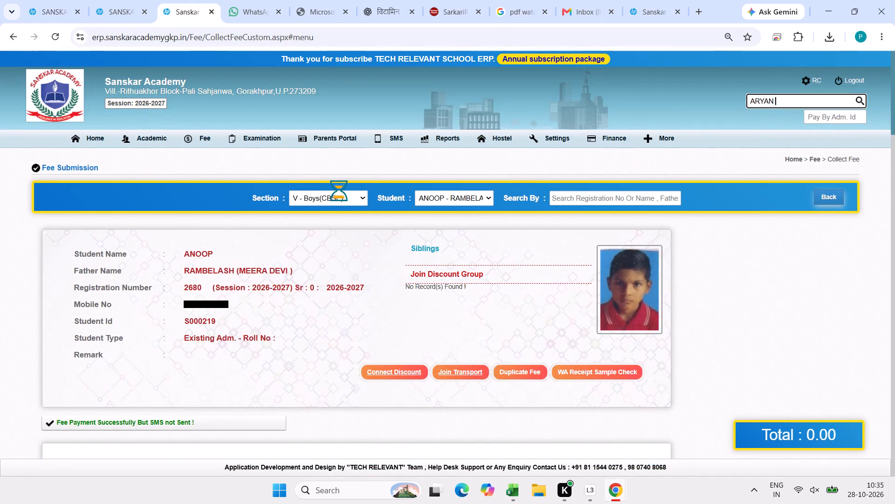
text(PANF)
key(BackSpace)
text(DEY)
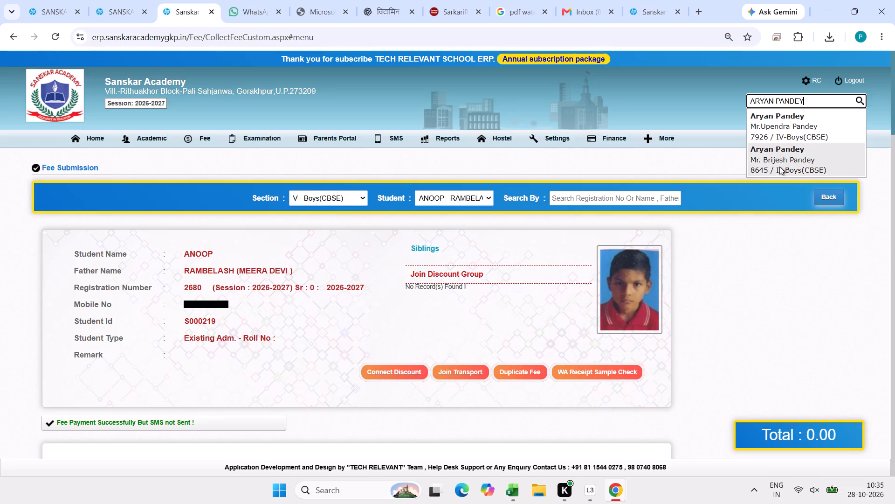
click(779, 167)
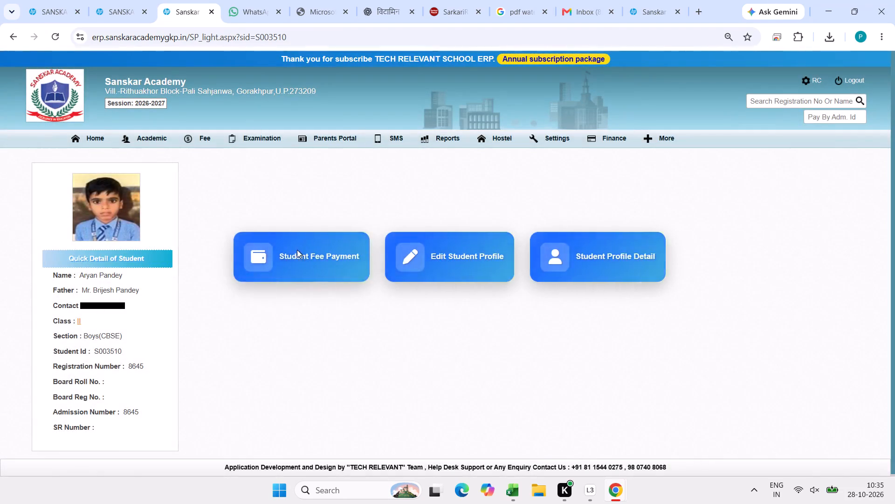
click(299, 257)
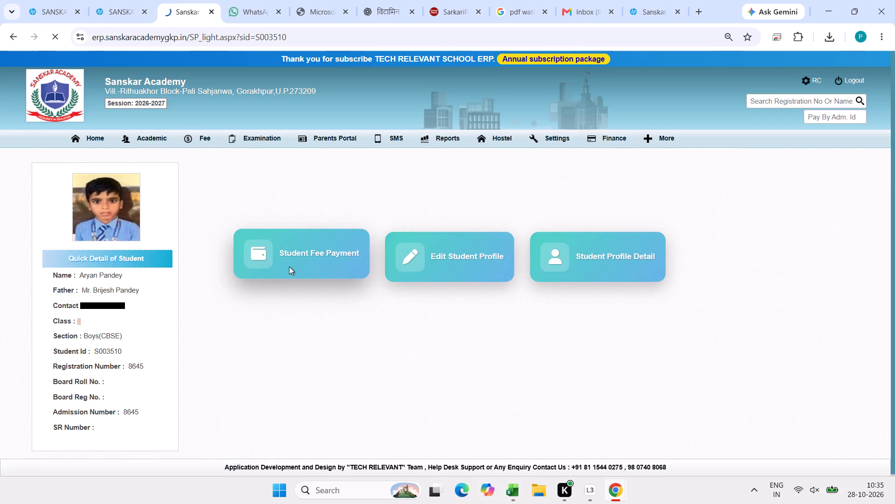
Select only the second-quarter exam fee for payment, with the October tuition and October transport fees deselected.
scroll(291, 267, up, 1)
scroll(291, 268, down, 7)
scroll(292, 271, up, 1)
scroll(292, 271, down, 1)
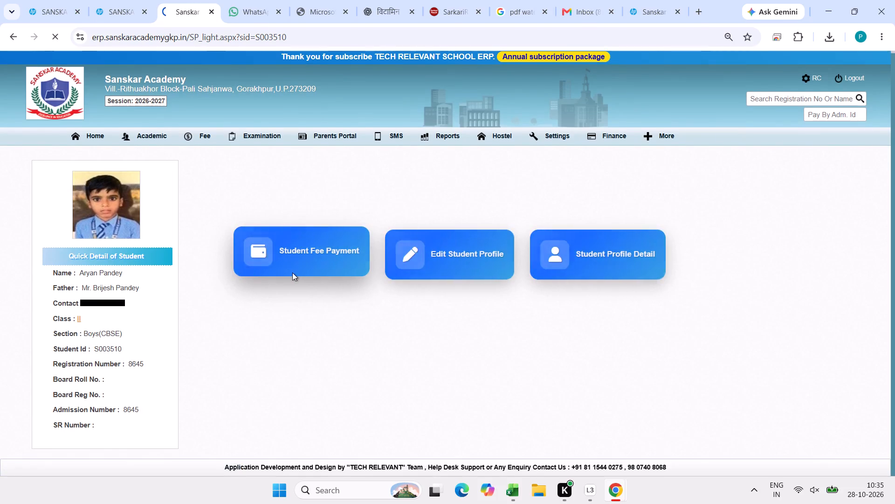
scroll(295, 279, down, 6)
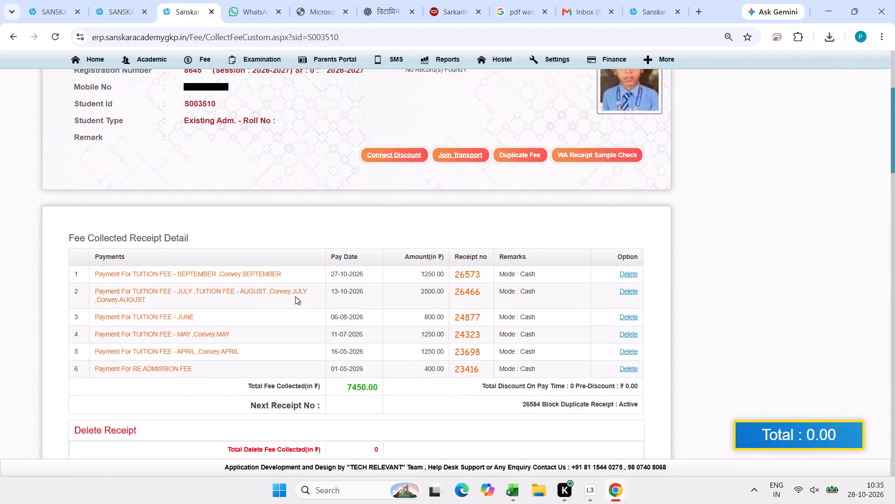
scroll(295, 298, up, 1)
scroll(295, 299, down, 1)
scroll(295, 299, up, 1)
scroll(295, 299, down, 3)
scroll(295, 301, up, 1)
scroll(295, 301, down, 6)
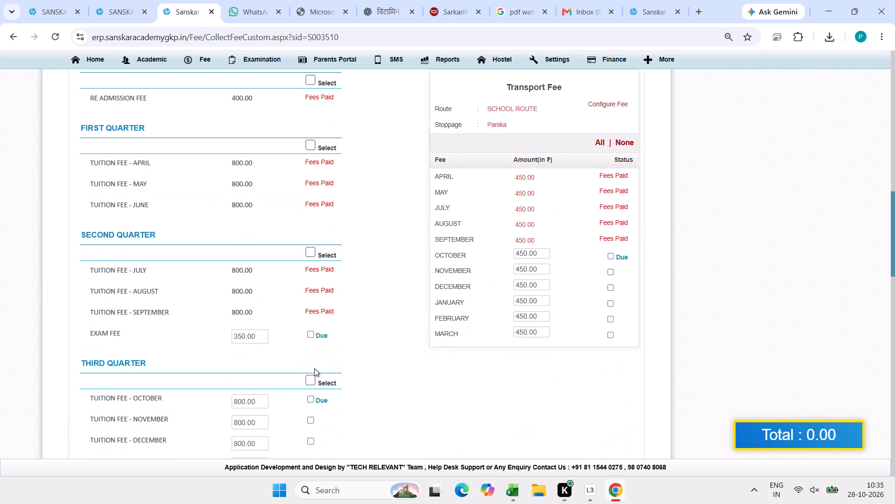
click(318, 398)
click(316, 398)
click(312, 398)
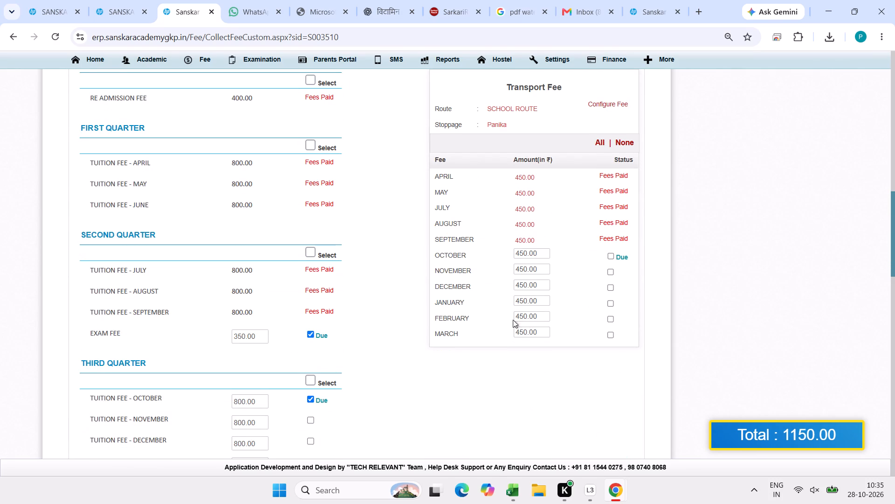
click(612, 257)
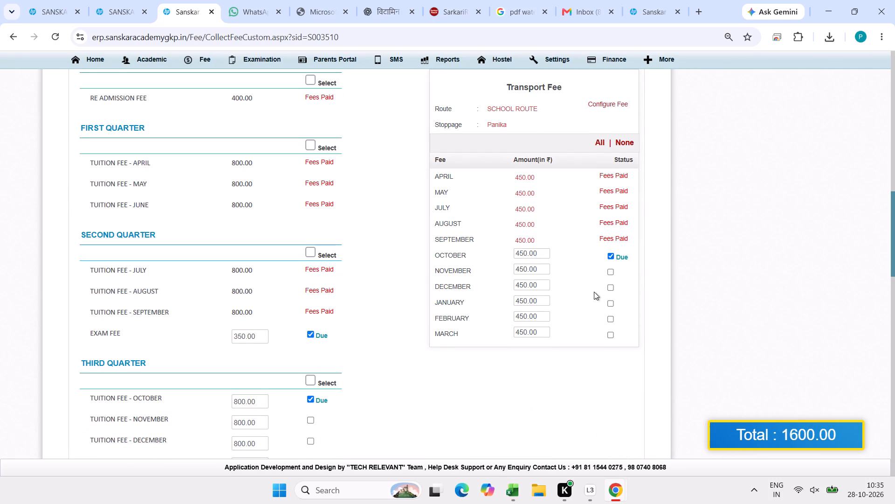
click(313, 401)
click(615, 254)
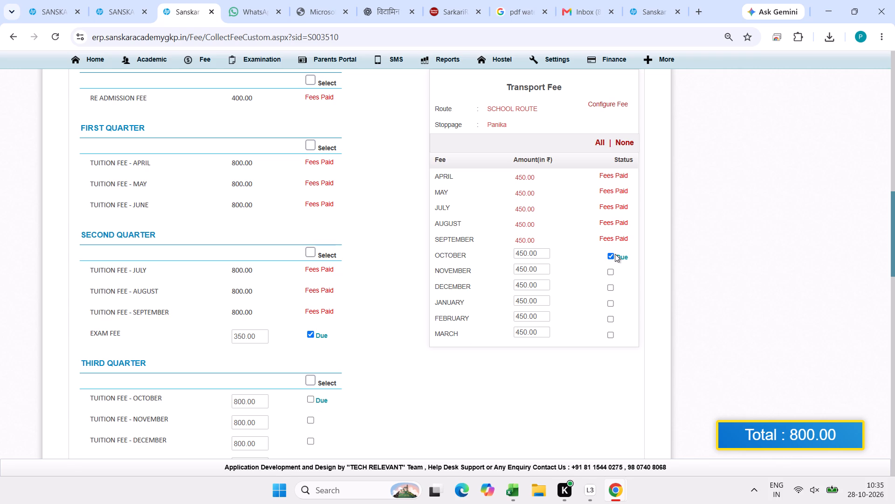
click(612, 255)
Set the payment amount to 300 and submit the exam fee payment.
scroll(593, 278, down, 1)
scroll(561, 286, up, 1)
scroll(518, 283, down, 1)
scroll(456, 277, up, 1)
scroll(410, 277, down, 5)
scroll(324, 280, up, 1)
scroll(323, 281, down, 3)
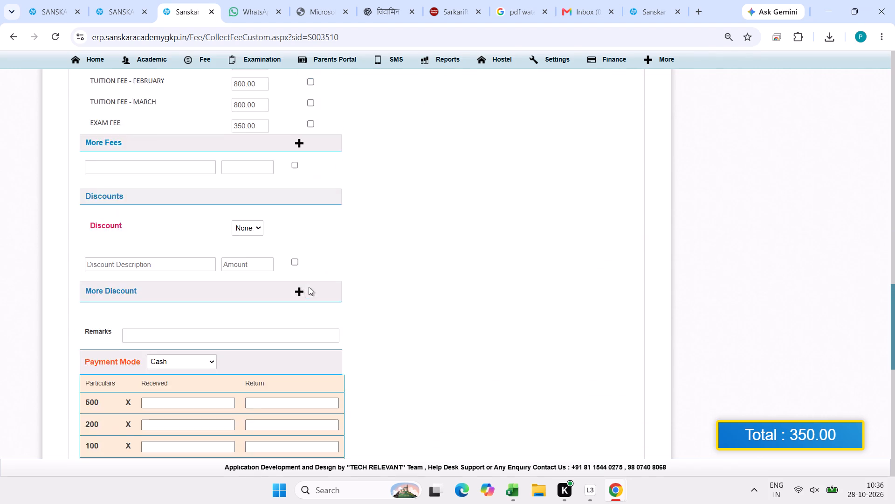
scroll(309, 287, down, 2)
scroll(298, 298, up, 1)
scroll(296, 301, down, 5)
scroll(295, 335, up, 1)
scroll(295, 336, down, 1)
scroll(296, 341, up, 1)
scroll(296, 341, down, 3)
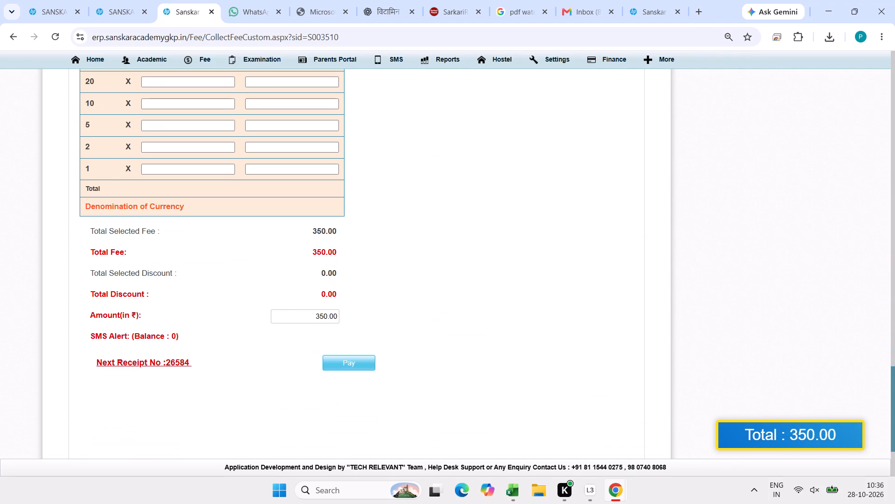
drag(337, 313, 212, 301)
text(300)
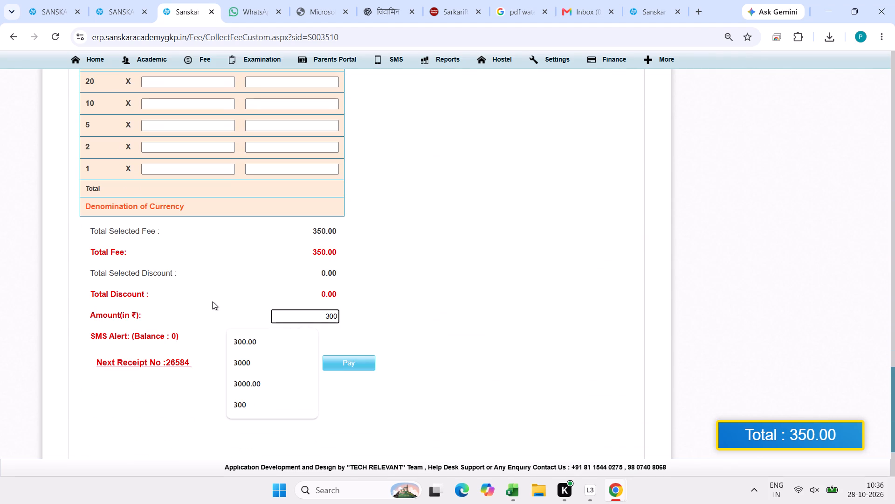
click(550, 347)
click(350, 375)
scroll(350, 375, up, 1)
scroll(350, 375, down, 1)
scroll(350, 375, up, 3)
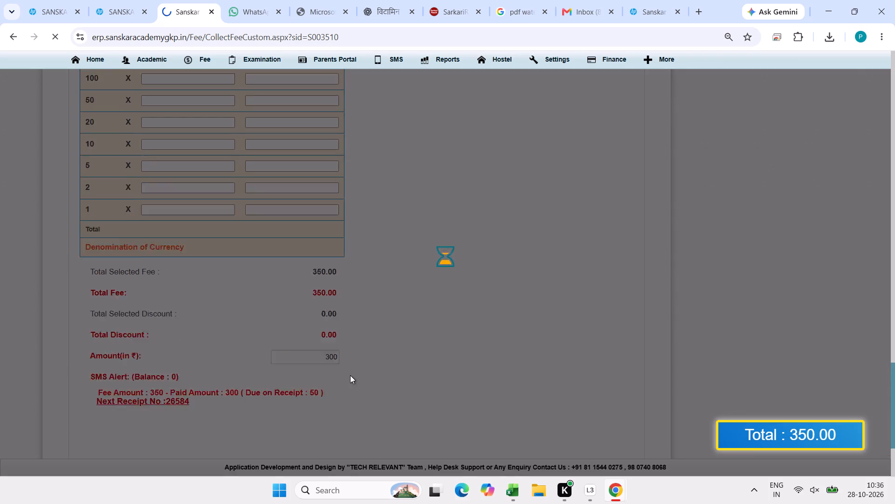
scroll(350, 375, down, 1)
scroll(350, 375, up, 6)
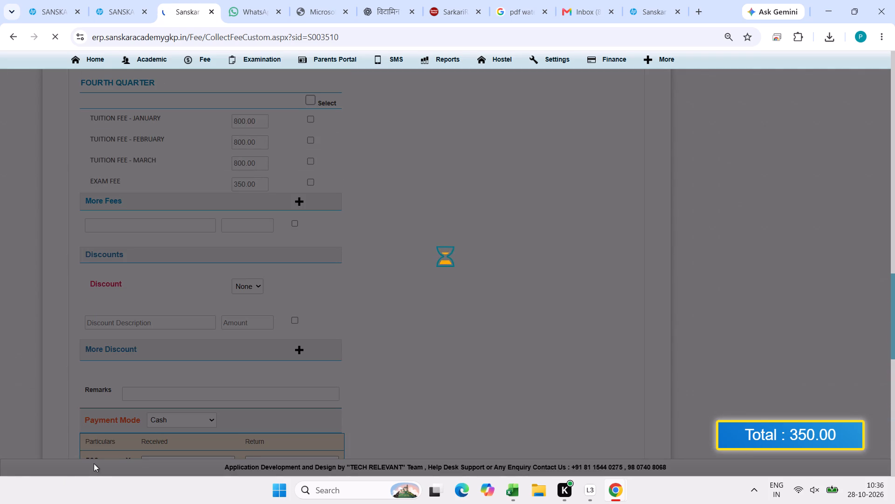
scroll(124, 430, up, 5)
scroll(6, 308, up, 1)
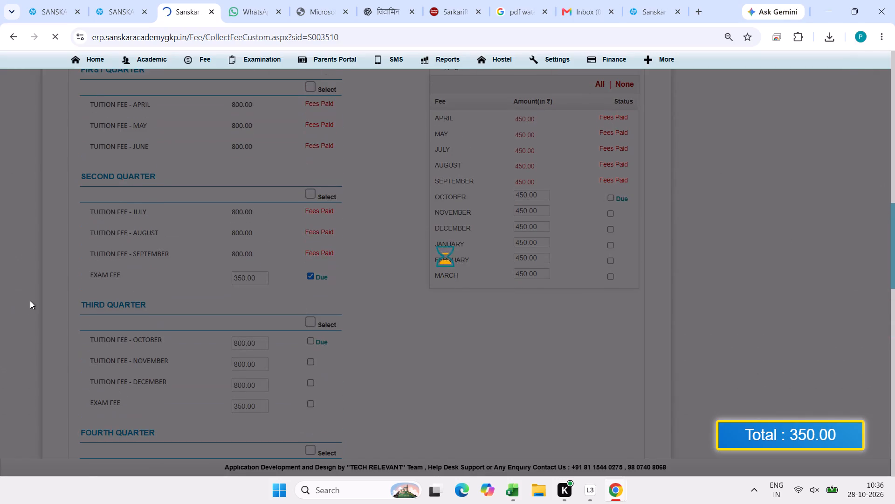
scroll(0, 295, up, 3)
scroll(0, 280, down, 1)
scroll(0, 280, up, 3)
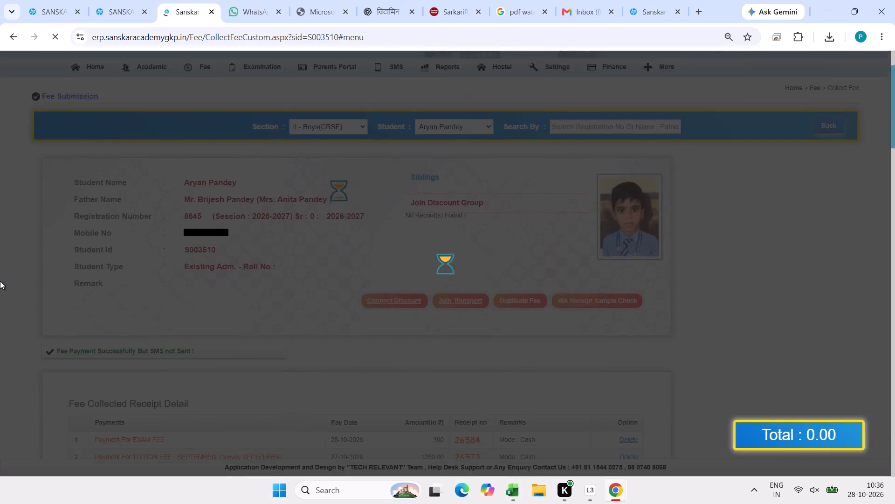
scroll(0, 281, up, 3)
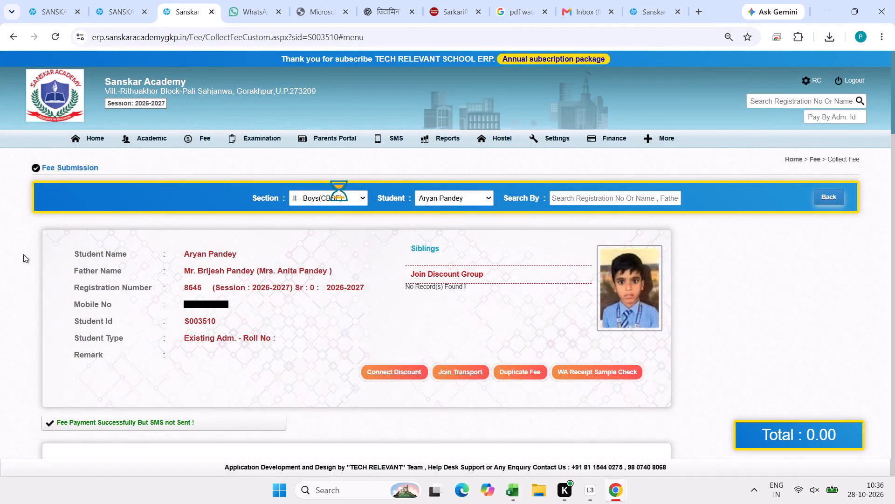
Print the exam fee receipt in the A4 landscape 2 Receipt layout.
click(629, 152)
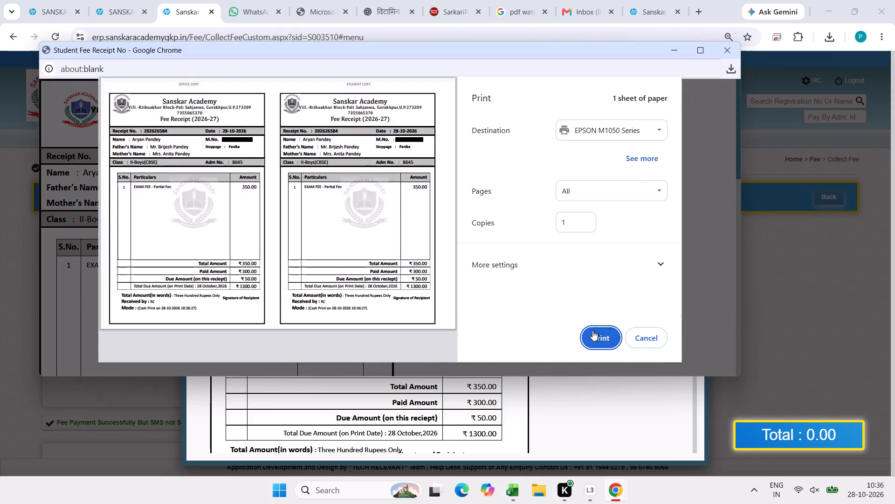
click(591, 343)
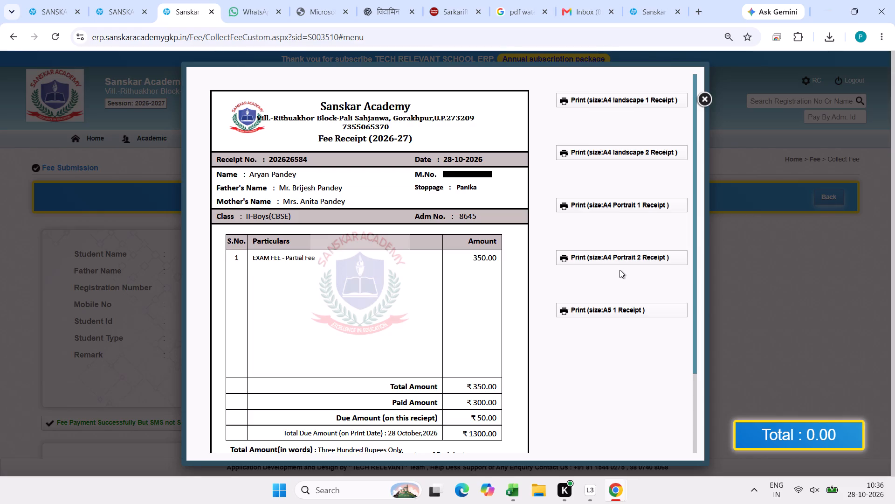
Close Aryan's exam fee receipt preview.
click(701, 97)
scroll(733, 139, down, 1)
scroll(742, 139, up, 2)
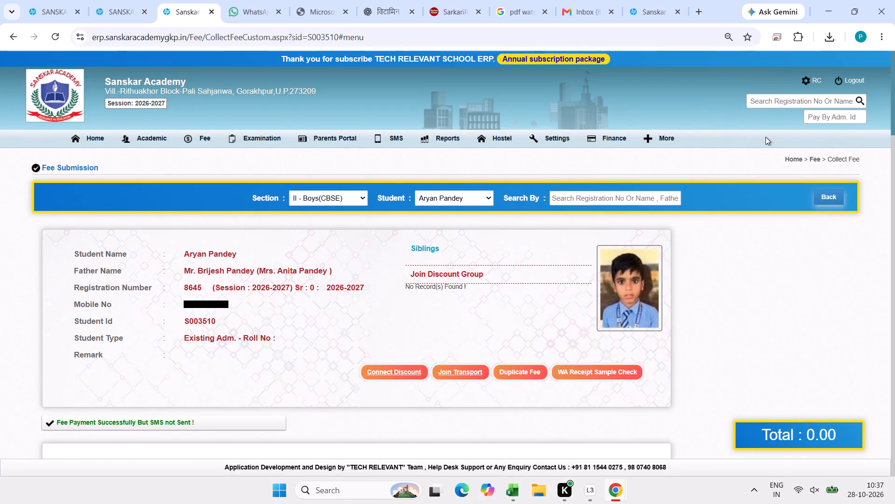
click(115, 0)
scroll(481, 118, up, 3)
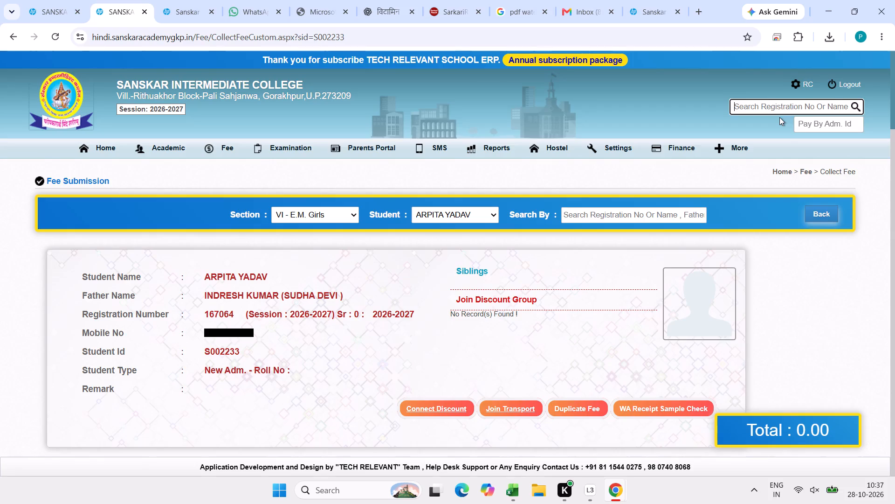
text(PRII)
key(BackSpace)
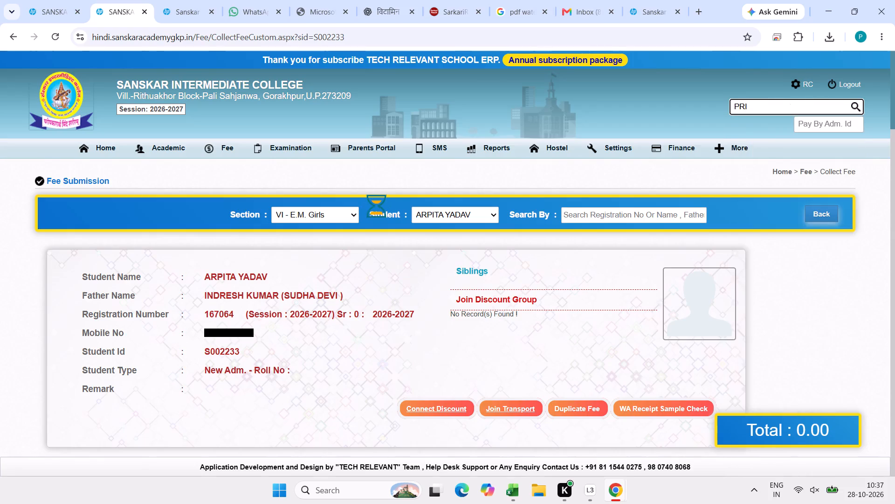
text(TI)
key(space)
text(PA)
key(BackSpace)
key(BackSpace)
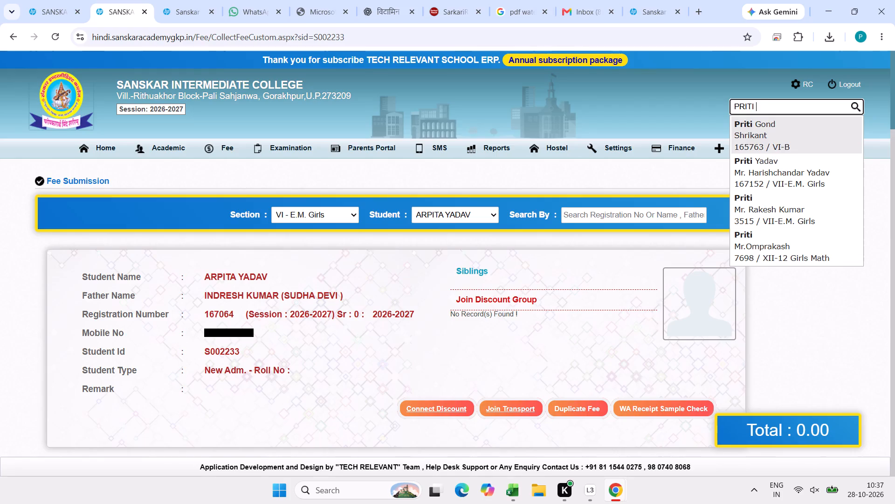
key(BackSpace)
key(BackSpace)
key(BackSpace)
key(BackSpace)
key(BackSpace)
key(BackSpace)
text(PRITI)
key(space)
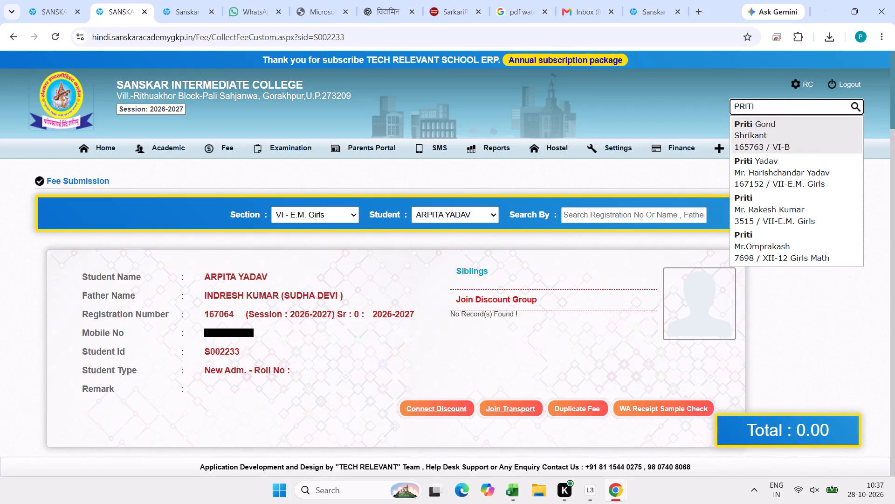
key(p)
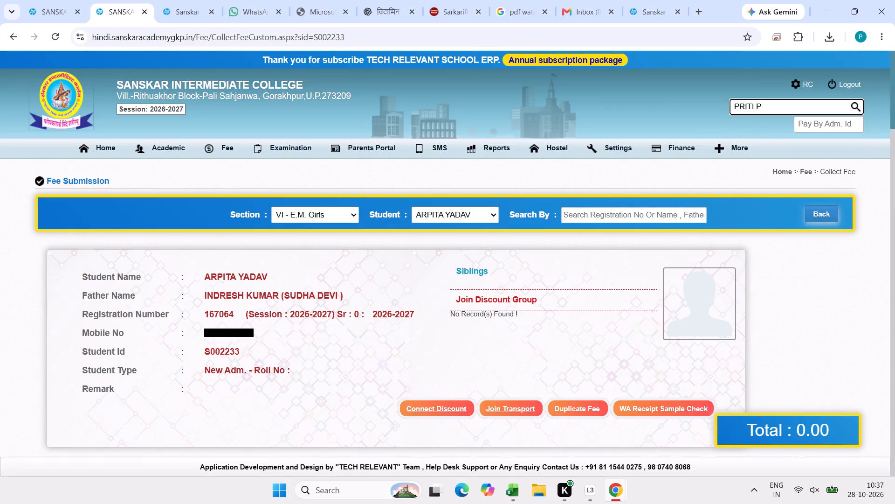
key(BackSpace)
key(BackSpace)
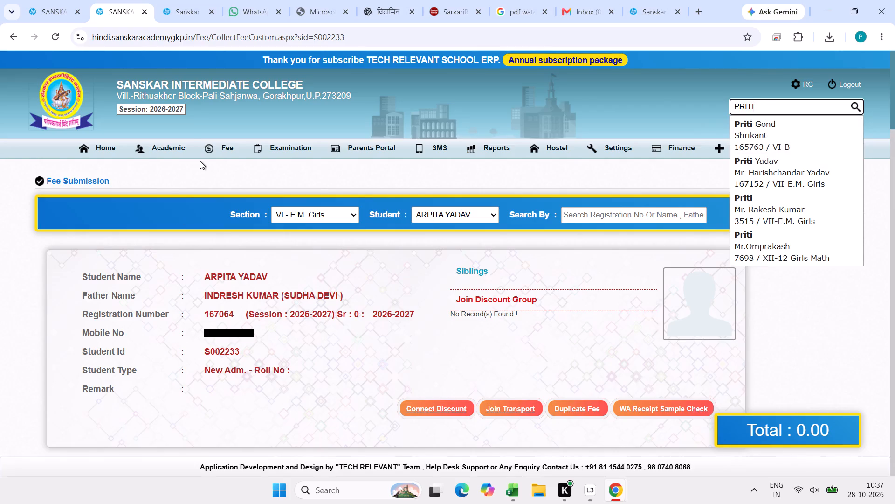
Open the Fee section and repeat the student search for Priti.
click(212, 142)
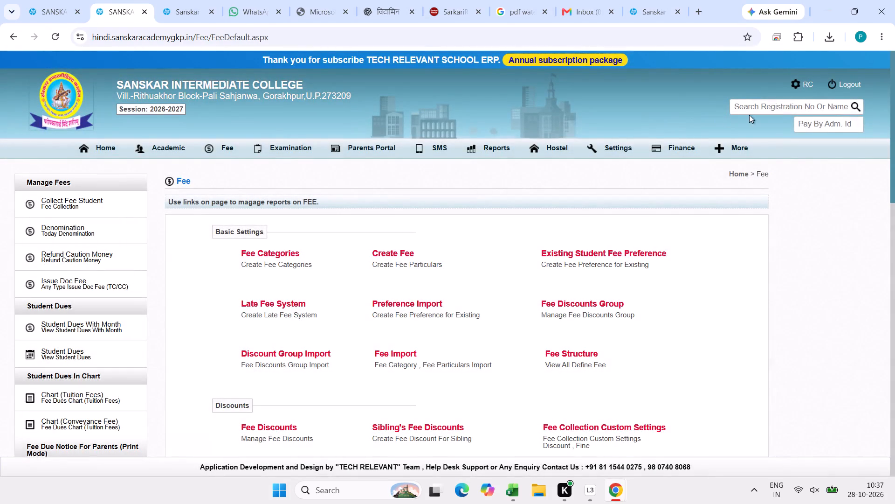
click(753, 111)
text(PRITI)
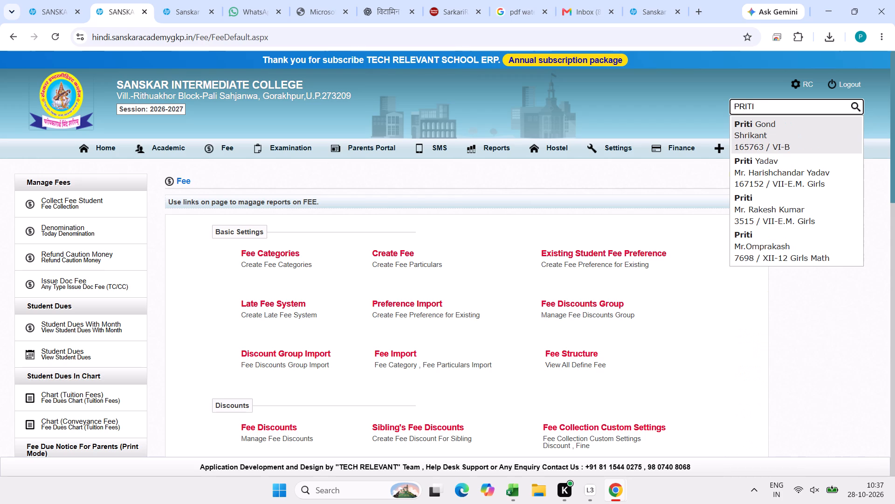
Open the Collect Fee Student page and load student Prity from section VI - E.M. Girls.
click(44, 203)
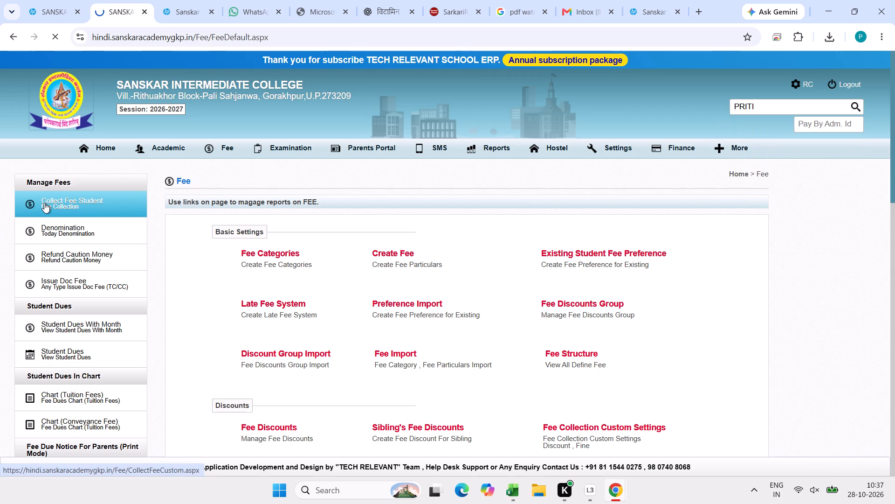
click(294, 217)
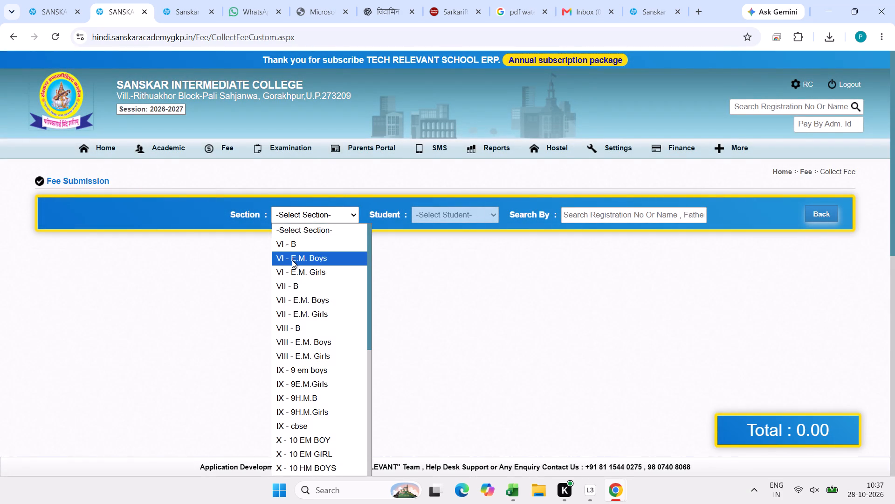
click(322, 272)
double_click(434, 217)
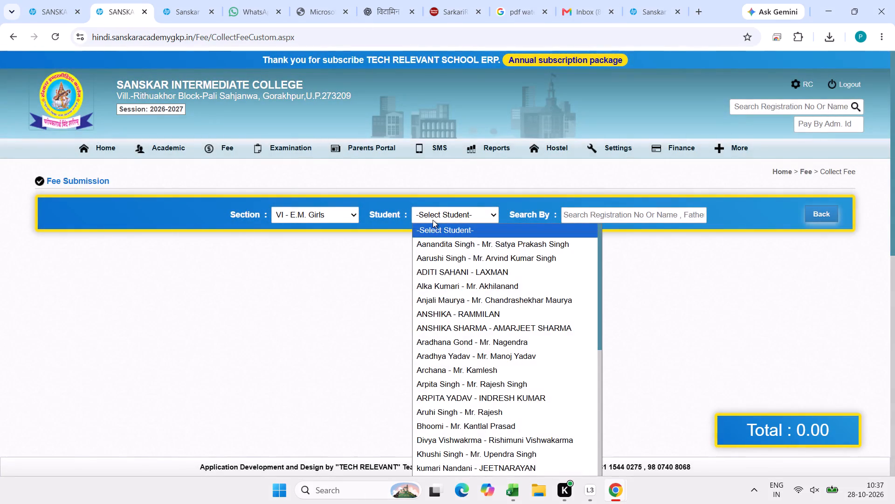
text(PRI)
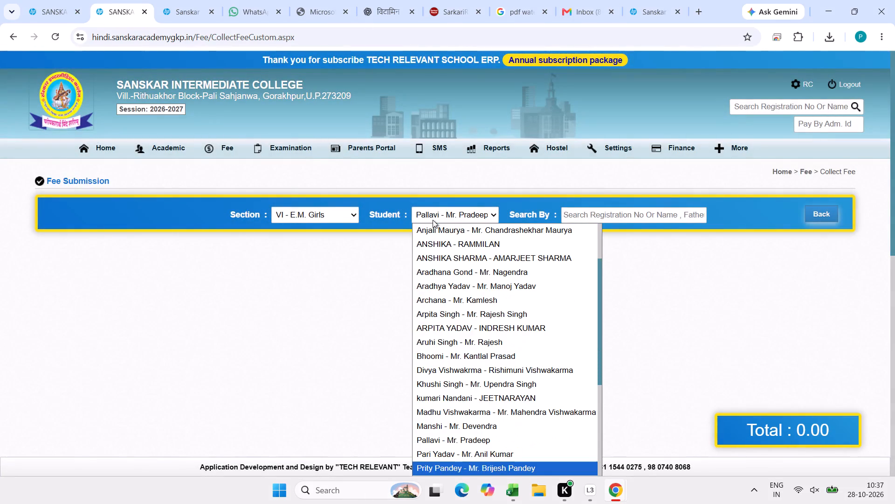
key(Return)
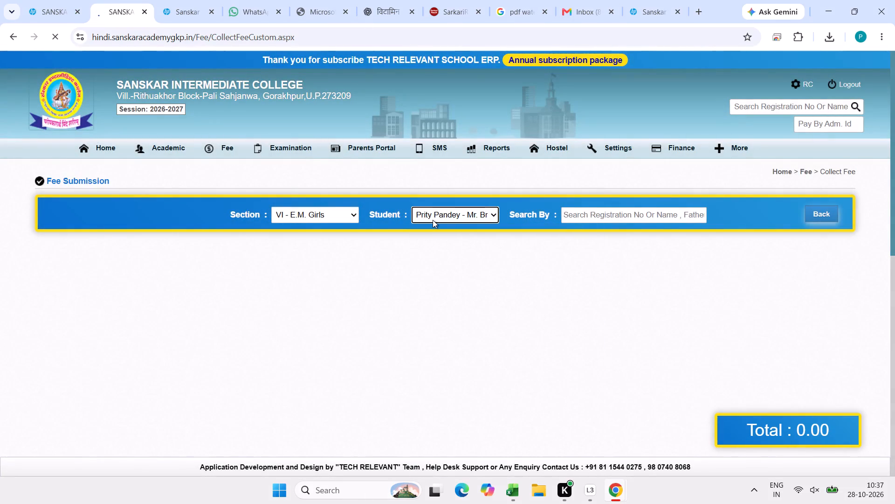
Select only EXAM FEE - I for payment, with the October tuition and October transport fees deselected.
scroll(354, 292, down, 1)
scroll(351, 298, up, 1)
scroll(350, 301, down, 1)
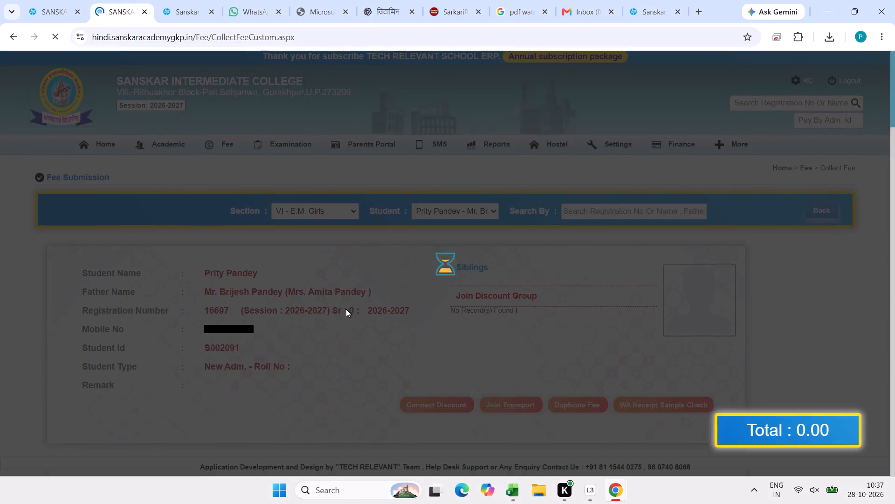
scroll(332, 313, up, 1)
scroll(331, 315, down, 7)
scroll(325, 339, up, 1)
scroll(325, 340, down, 9)
scroll(326, 370, up, 1)
scroll(326, 370, down, 1)
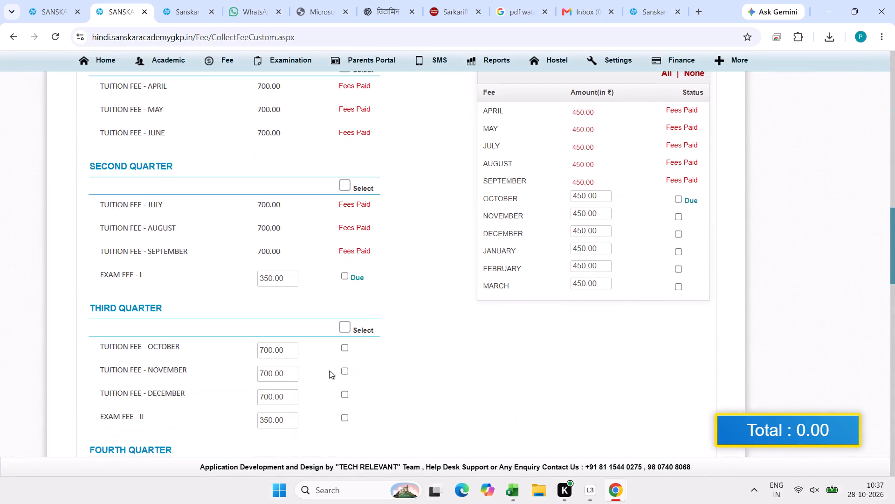
click(344, 346)
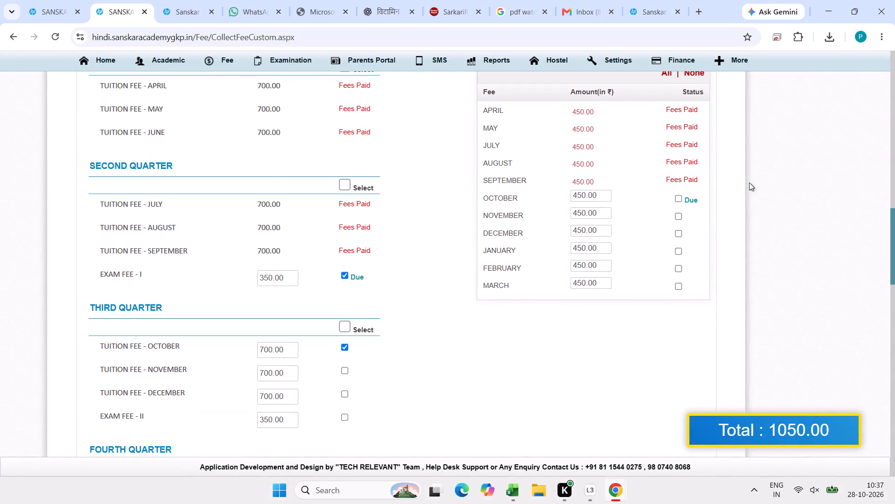
click(681, 197)
click(342, 344)
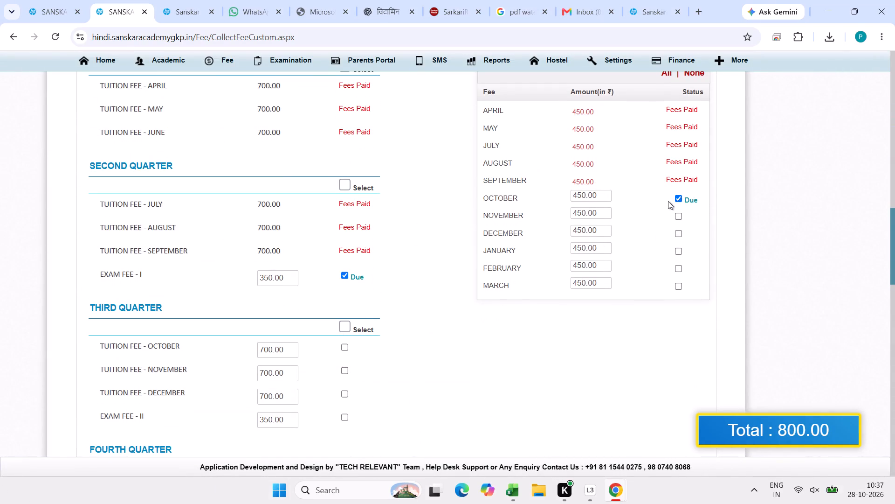
click(681, 197)
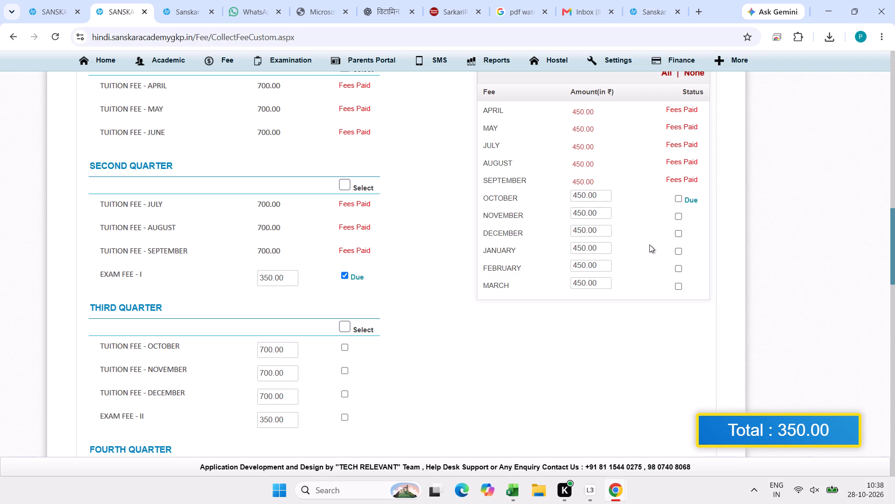
Set the payment amount to 300 and submit Prity's exam fee payment.
scroll(519, 153, up, 1)
scroll(472, 193, down, 5)
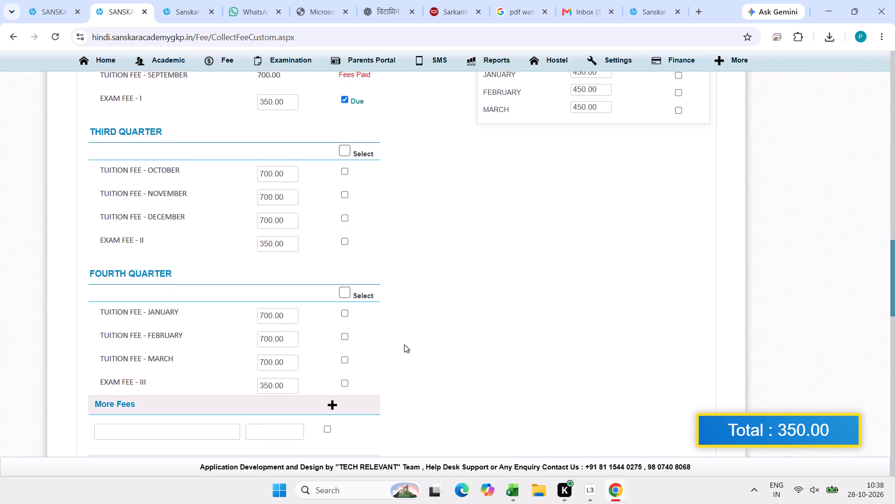
scroll(402, 356, up, 1)
scroll(402, 357, down, 5)
scroll(347, 400, up, 1)
scroll(344, 401, down, 1)
scroll(318, 397, up, 1)
scroll(317, 397, down, 2)
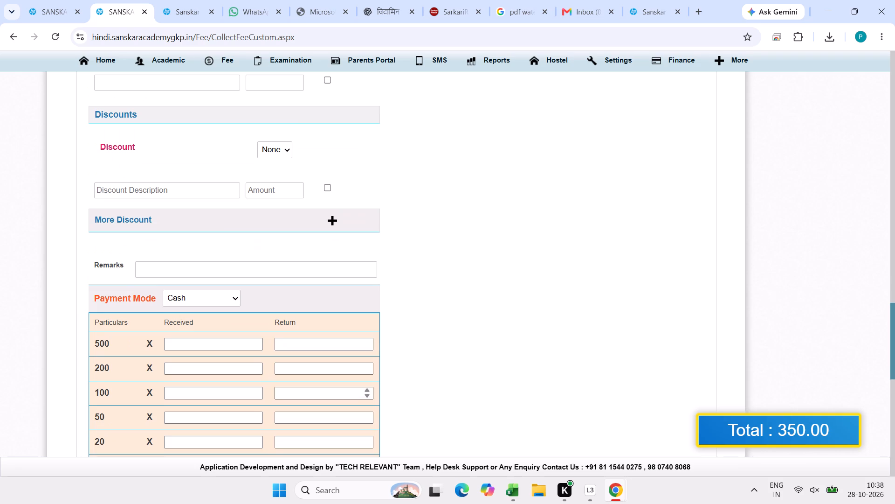
scroll(335, 389, down, 1)
scroll(340, 378, up, 1)
scroll(341, 376, down, 2)
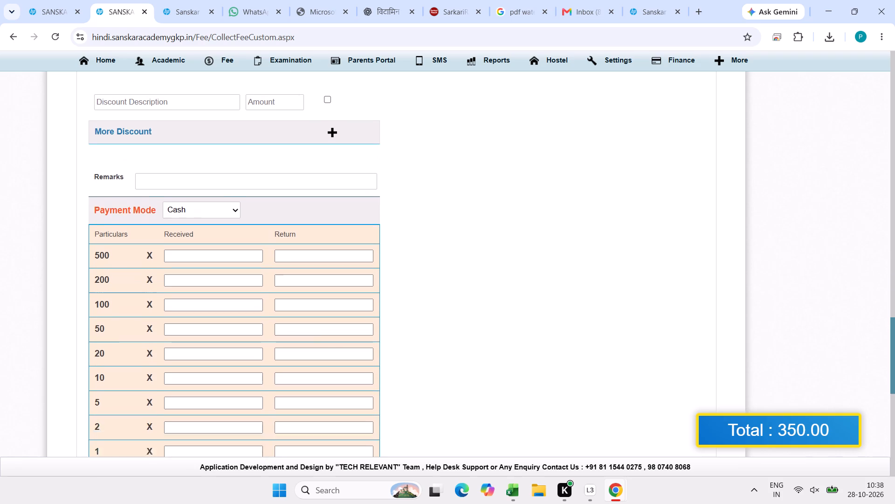
scroll(314, 327, down, 4)
drag(375, 353, 291, 345)
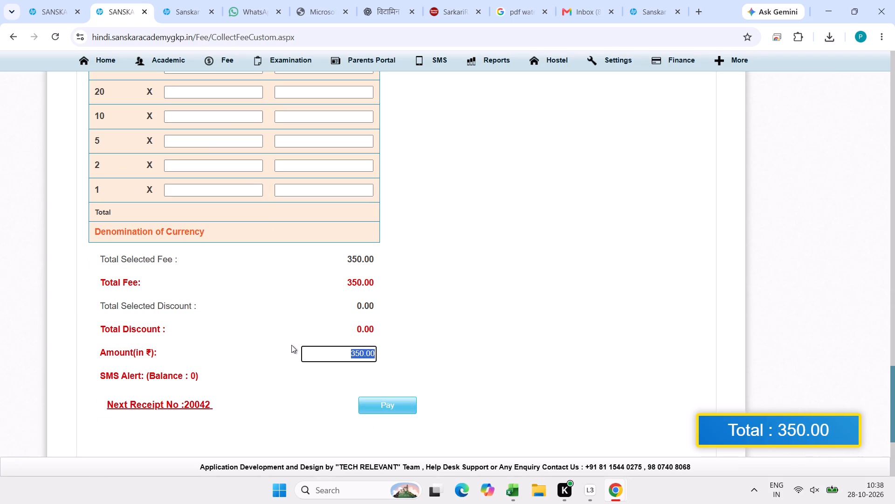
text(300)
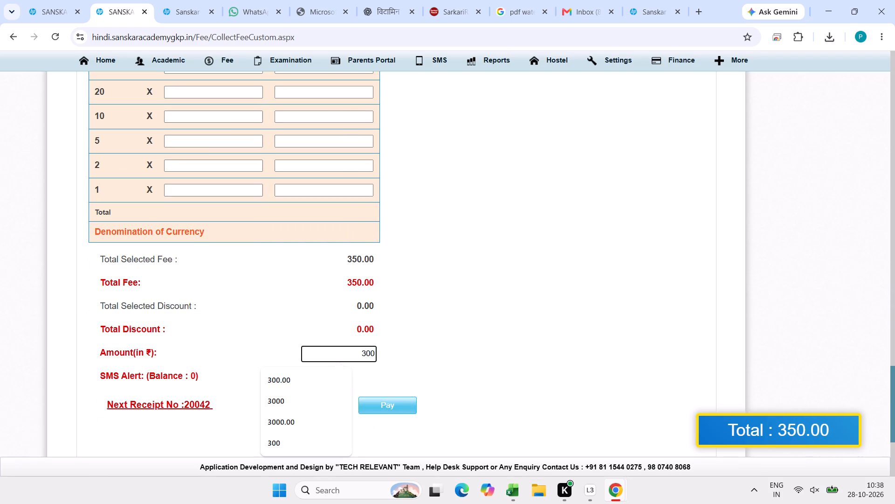
click(420, 333)
click(401, 406)
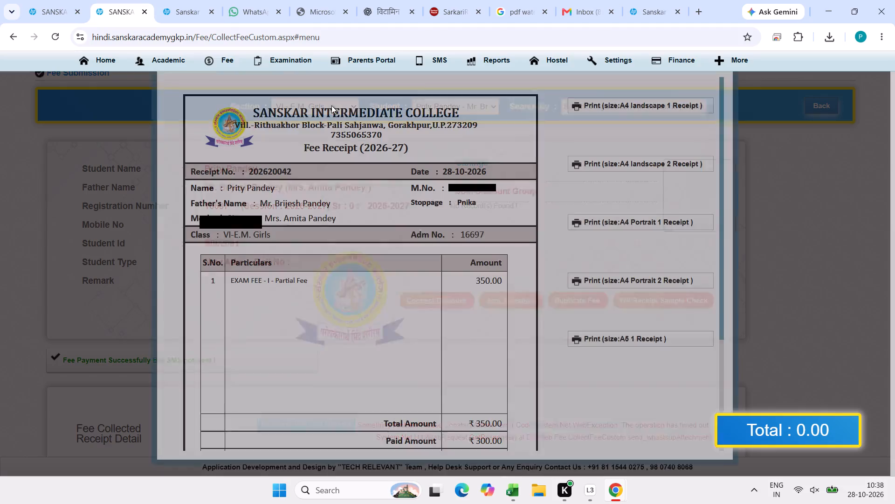
Print Prity's exam fee receipt in the A4 landscape 2 Receipt layout.
click(616, 163)
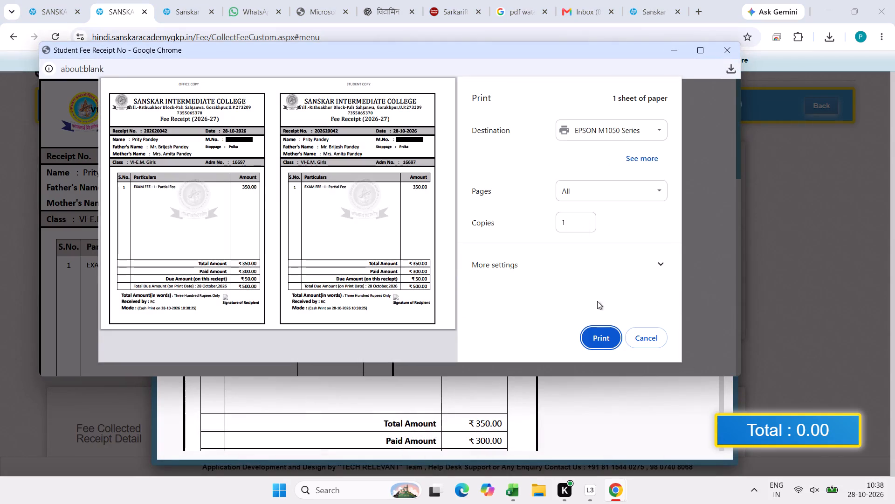
Send Prity's exam fee receipt to the EPSON M1050 Series printer and close the receipt preview.
click(598, 334)
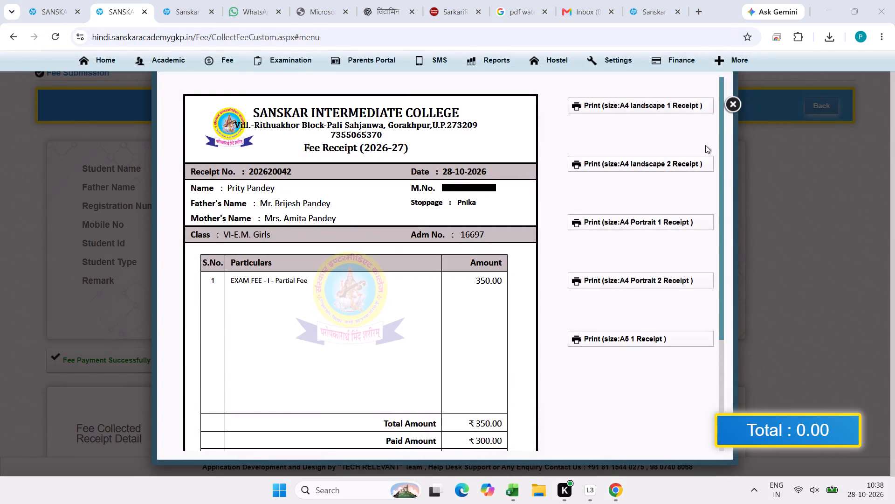
click(734, 109)
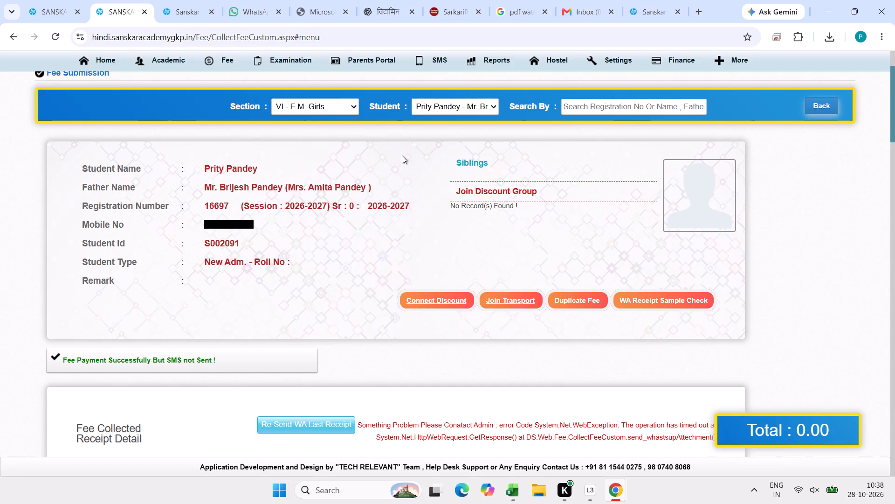
key(Return)
scroll(578, 182, down, 1)
scroll(580, 184, up, 1)
scroll(580, 185, down, 1)
scroll(580, 186, up, 3)
scroll(608, 191, down, 1)
scroll(608, 191, up, 1)
click(742, 110)
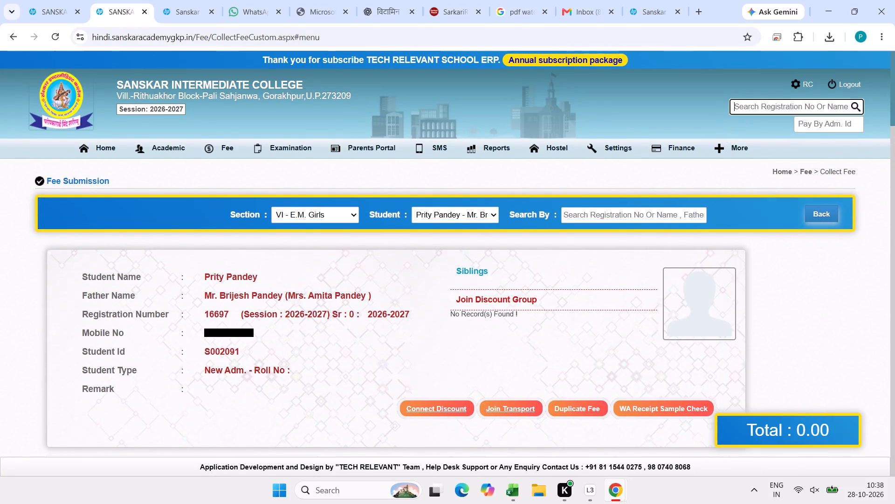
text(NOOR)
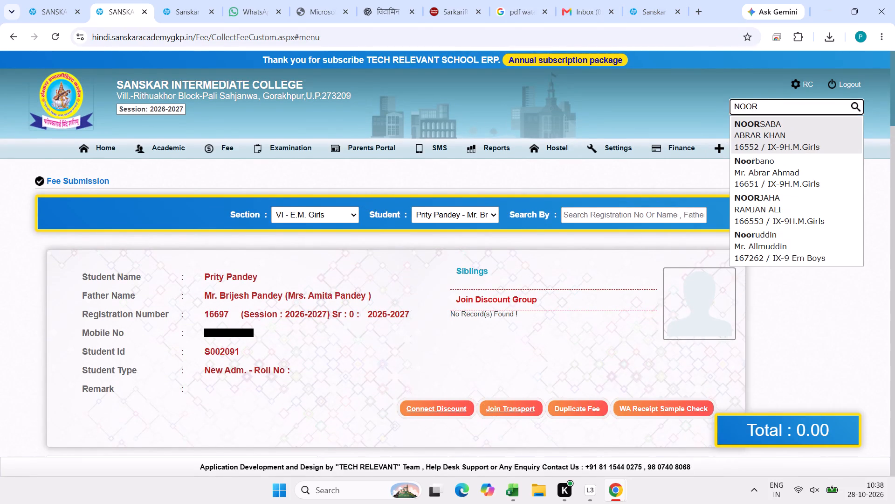
click(808, 172)
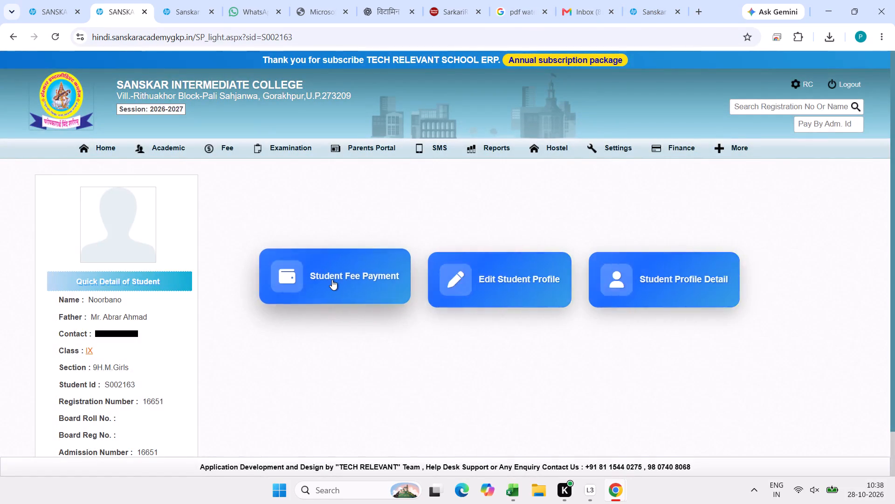
Open Noorbano's fee payment page and select the October tuition fee and October transport fee.
click(332, 280)
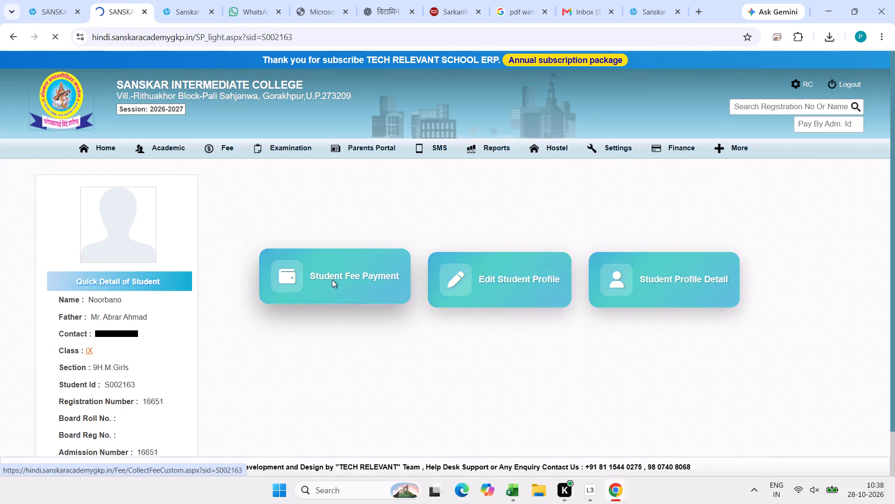
scroll(436, 268, down, 1)
scroll(446, 273, up, 1)
scroll(447, 274, down, 3)
scroll(449, 275, up, 1)
scroll(450, 275, down, 7)
scroll(458, 269, up, 1)
scroll(458, 269, down, 1)
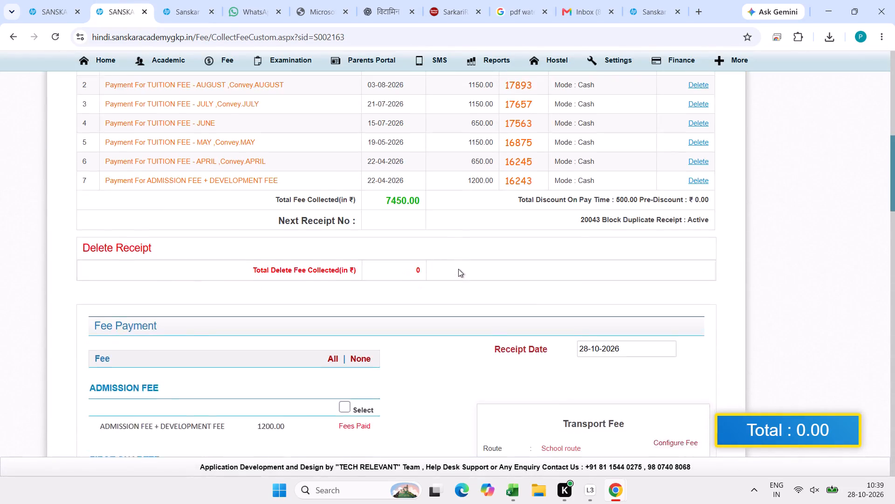
scroll(458, 269, up, 1)
scroll(459, 272, down, 1)
scroll(459, 274, up, 1)
scroll(459, 274, down, 3)
scroll(411, 285, up, 1)
scroll(405, 280, down, 4)
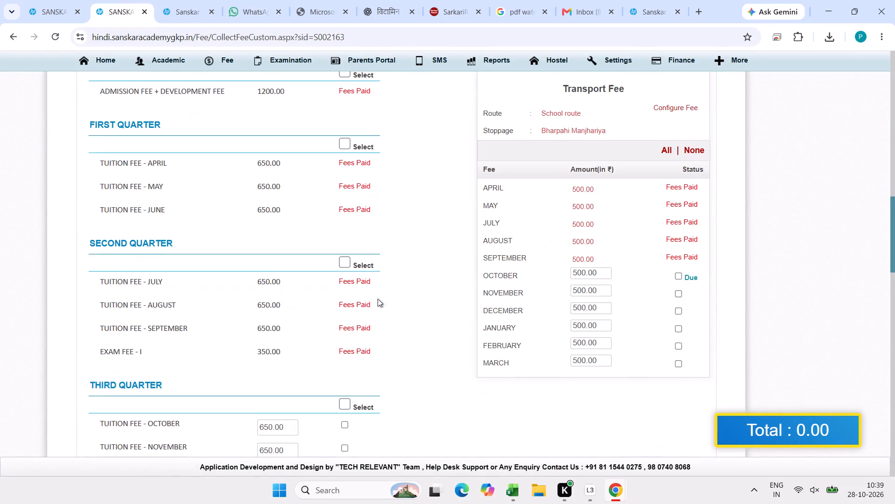
scroll(360, 321, down, 1)
click(347, 365)
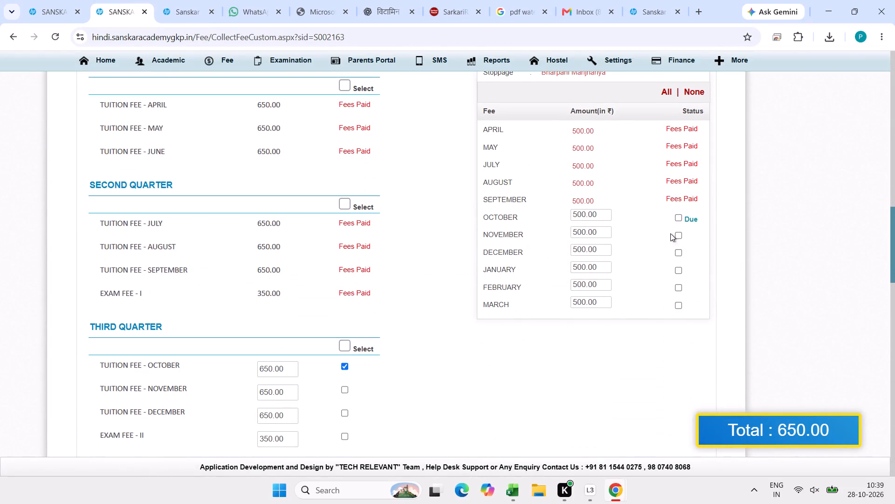
click(679, 221)
Submit Noorbano's October tuition and transport payment in cash for the full selected amount.
scroll(449, 341, down, 2)
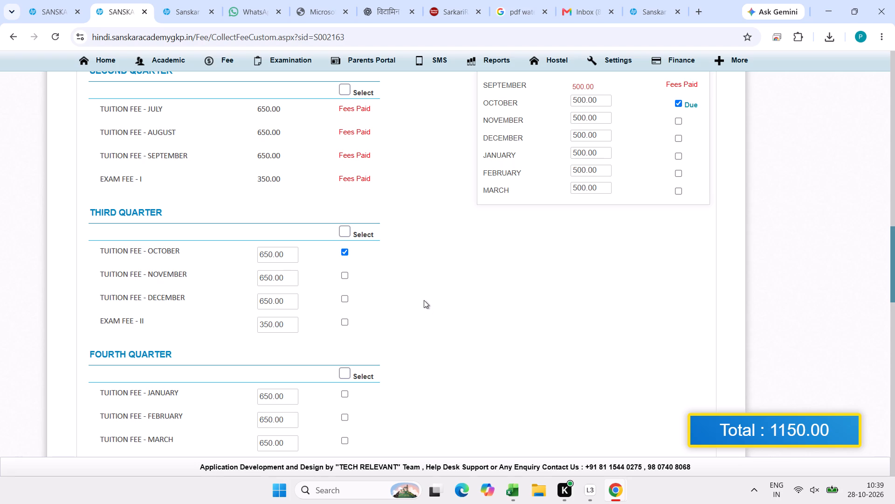
scroll(424, 300, down, 2)
scroll(424, 300, up, 1)
scroll(424, 300, down, 1)
scroll(424, 300, up, 1)
scroll(424, 300, down, 1)
scroll(424, 300, up, 1)
scroll(424, 300, down, 1)
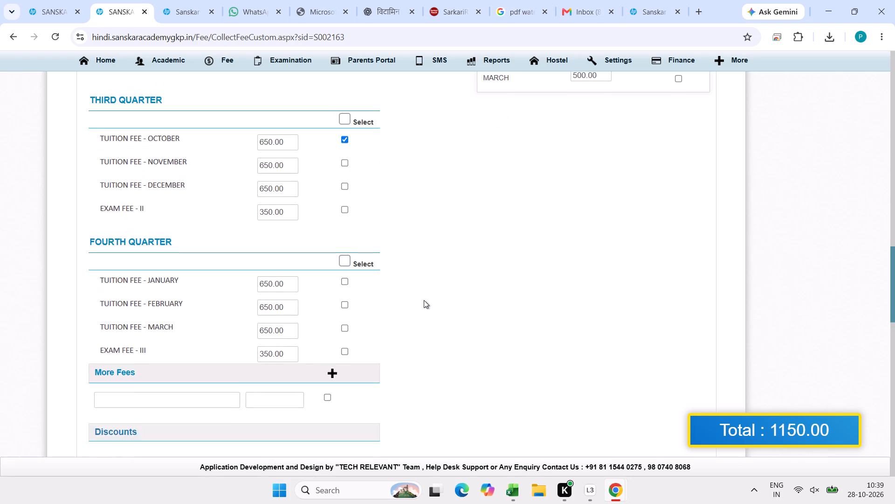
scroll(423, 312, down, 4)
scroll(418, 328, up, 1)
scroll(392, 365, down, 3)
scroll(373, 376, up, 1)
scroll(362, 375, down, 3)
scroll(365, 375, up, 1)
scroll(365, 374, down, 1)
scroll(365, 374, up, 1)
scroll(368, 372, down, 3)
scroll(368, 376, up, 1)
scroll(368, 399, down, 2)
click(370, 422)
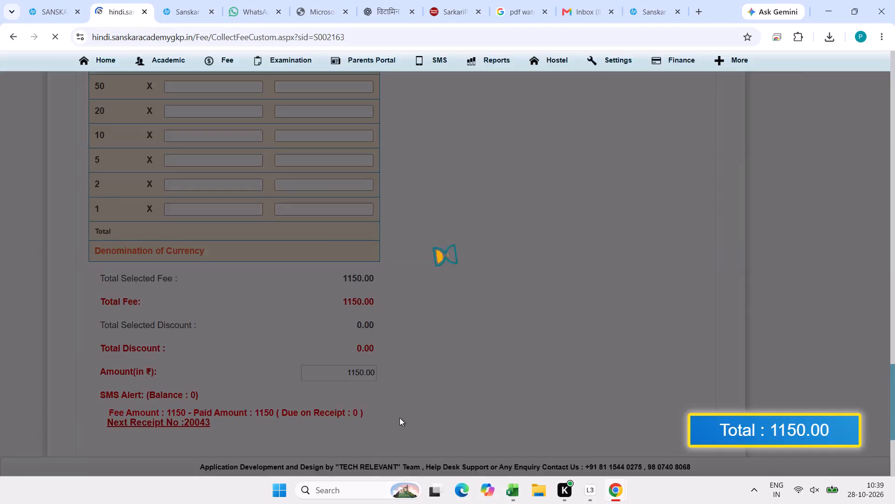
Print Noorbano's fee receipt in the A4 landscape 2 Receipt layout.
scroll(410, 342, up, 3)
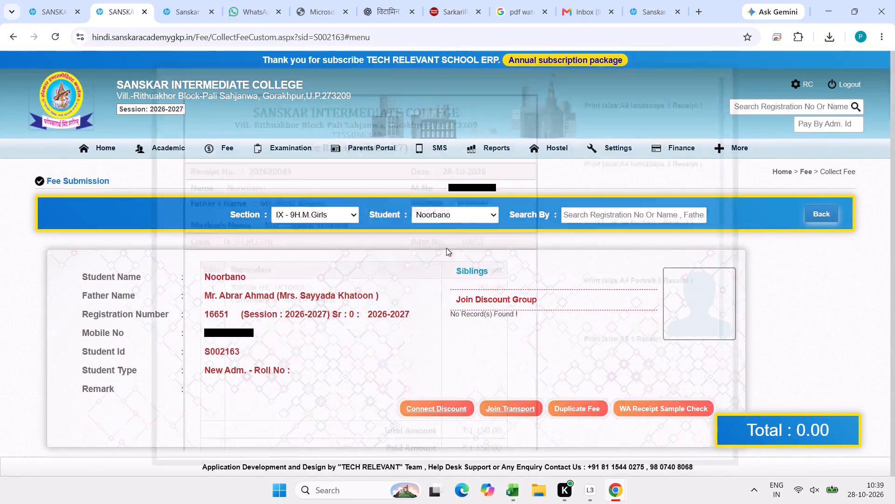
click(608, 164)
scroll(587, 180, down, 4)
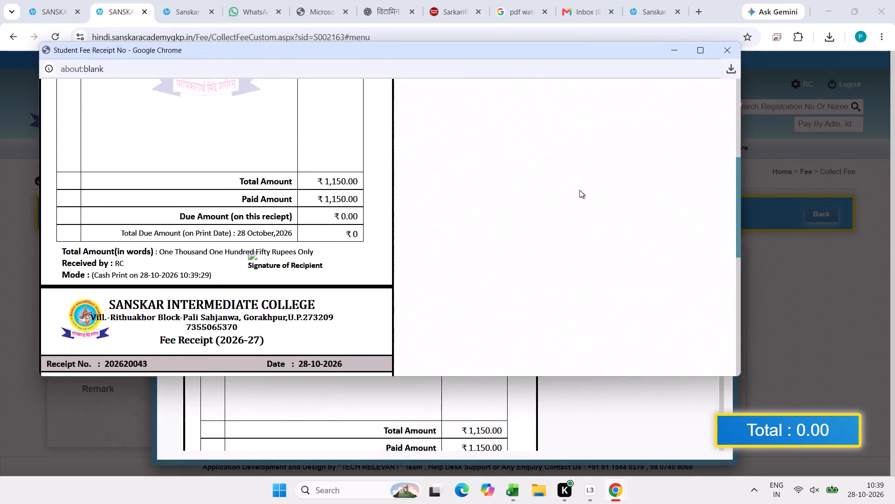
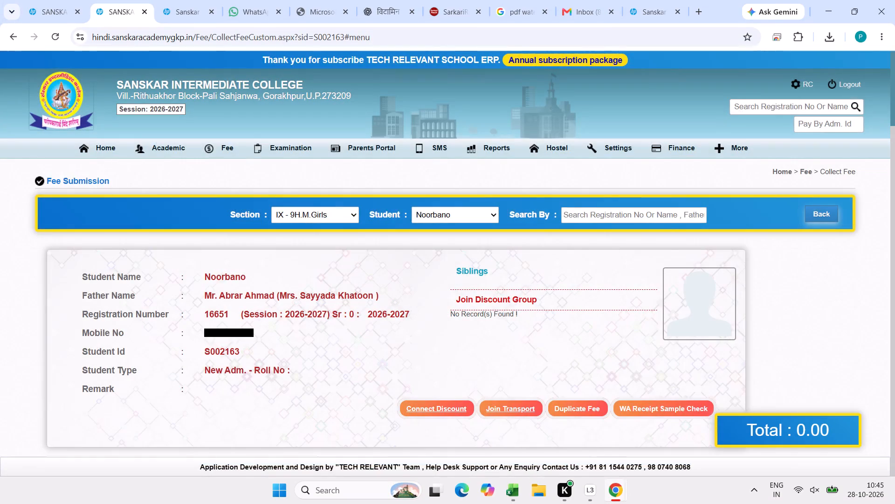
click(737, 108)
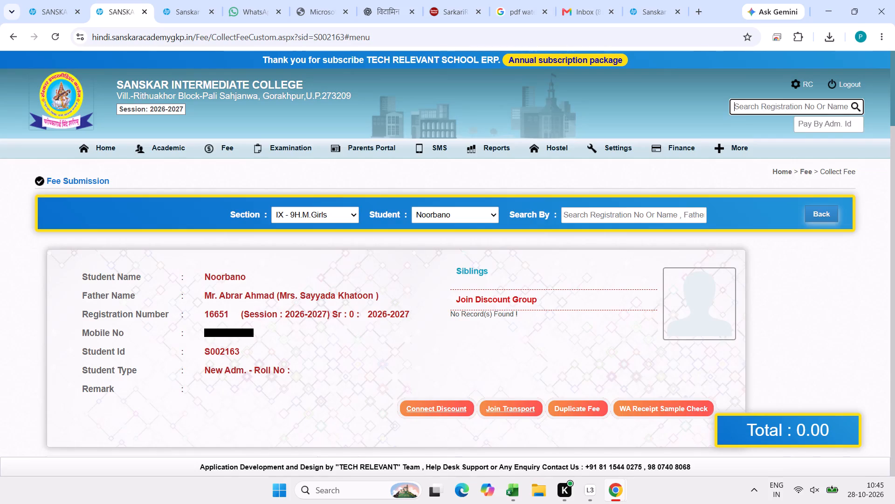
text(SADHANA)
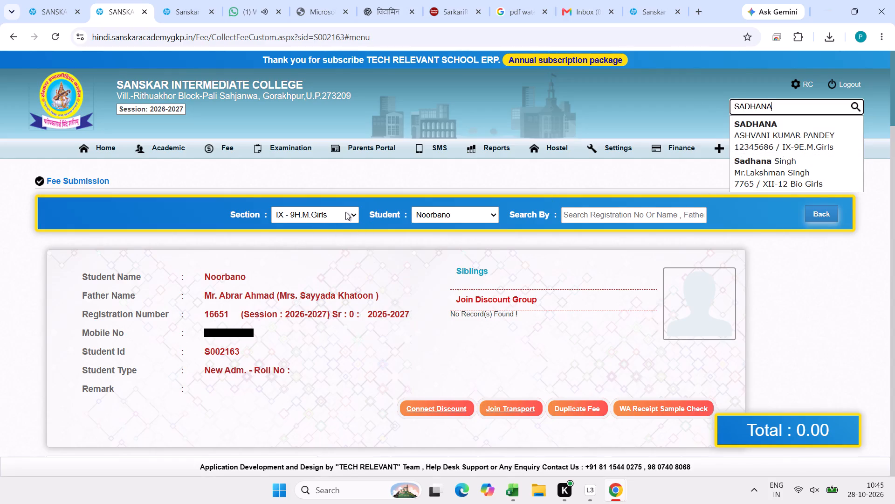
click(440, 216)
key(s)
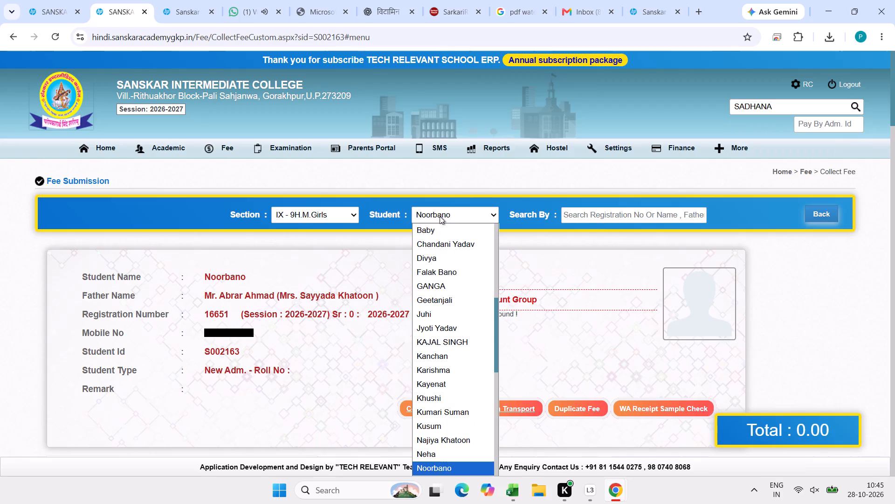
key(s)
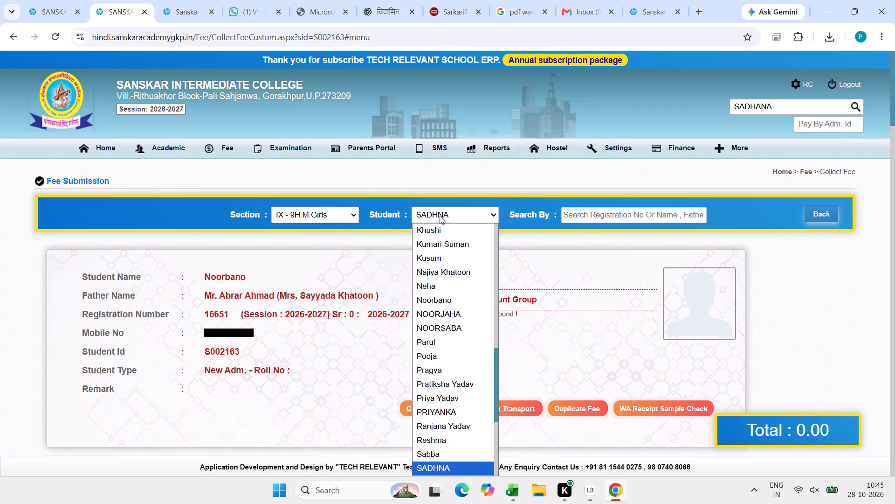
key(Return)
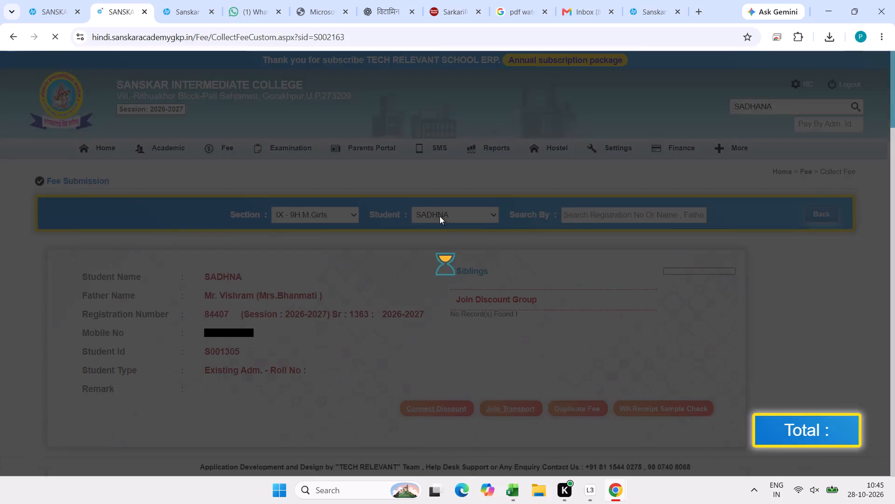
Select the September tuition fee, Exam Fee - I, and the August and September transport fees for Sadhna.
scroll(426, 263, down, 2)
scroll(421, 283, up, 1)
scroll(422, 284, down, 2)
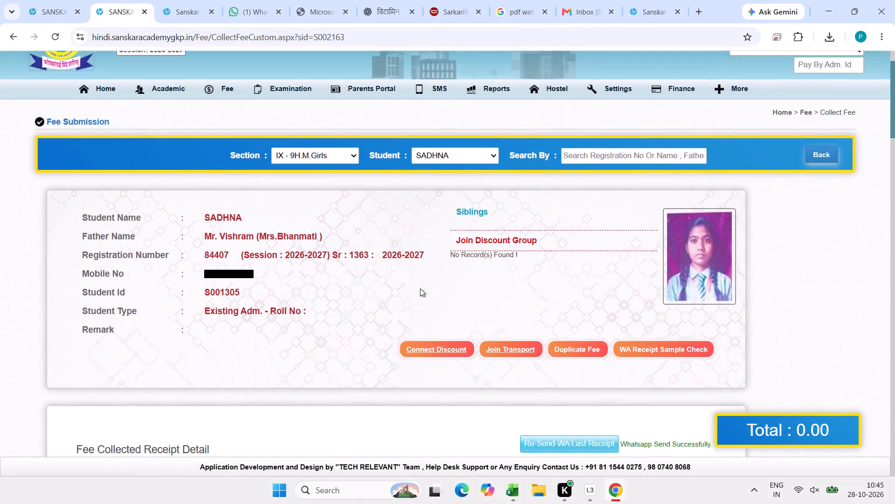
scroll(420, 288, down, 5)
scroll(391, 308, up, 1)
scroll(390, 318, down, 3)
scroll(390, 322, up, 1)
scroll(390, 322, down, 4)
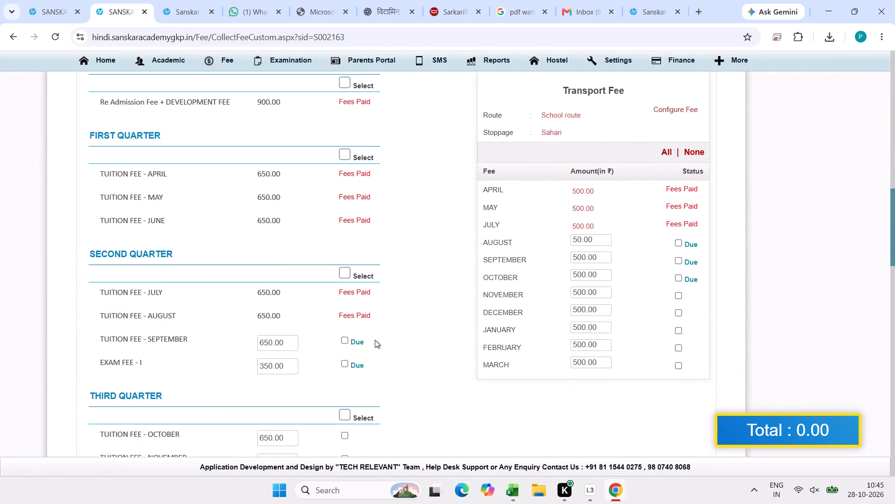
click(344, 365)
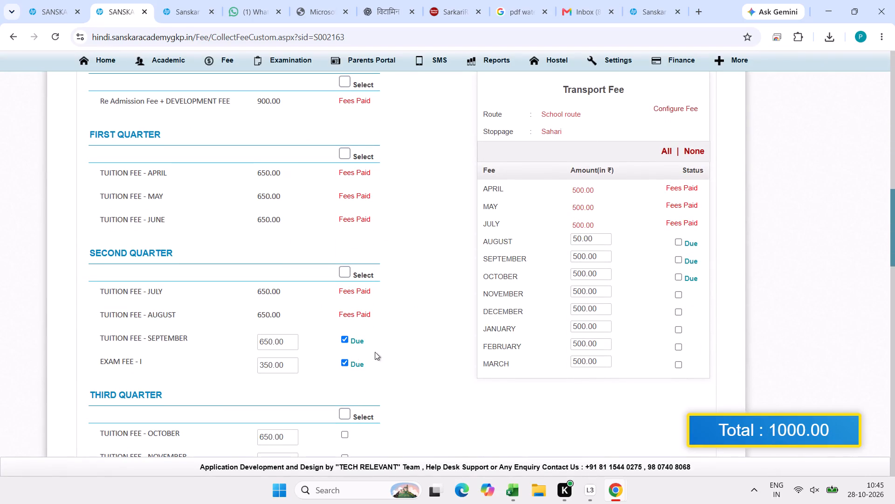
click(679, 241)
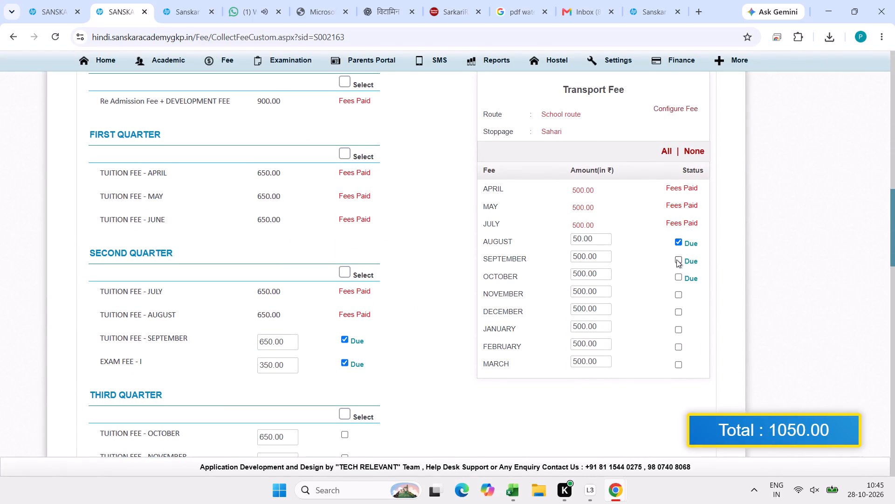
click(676, 259)
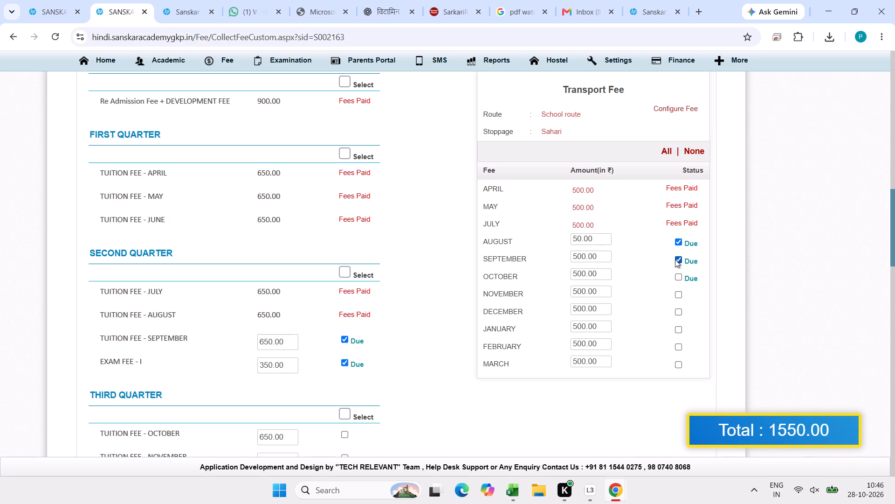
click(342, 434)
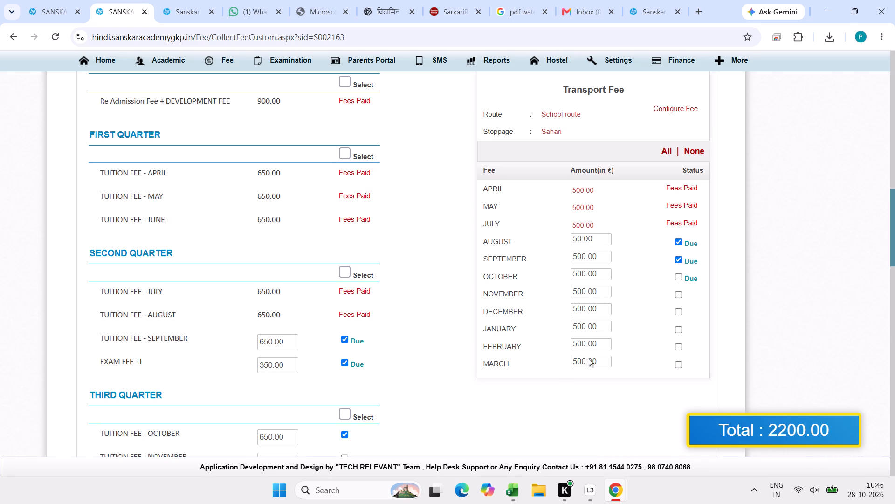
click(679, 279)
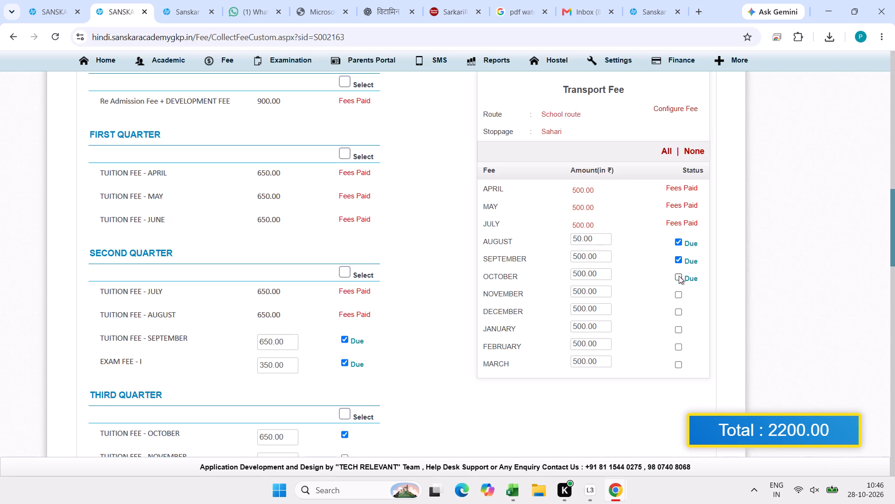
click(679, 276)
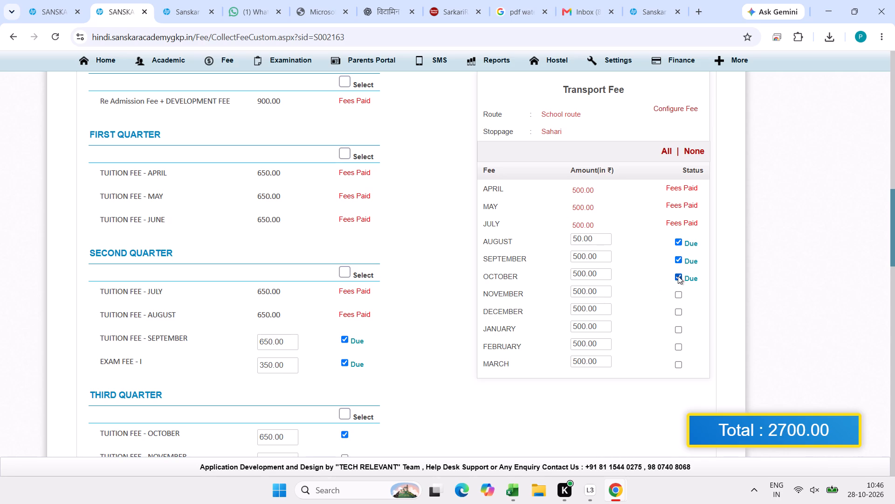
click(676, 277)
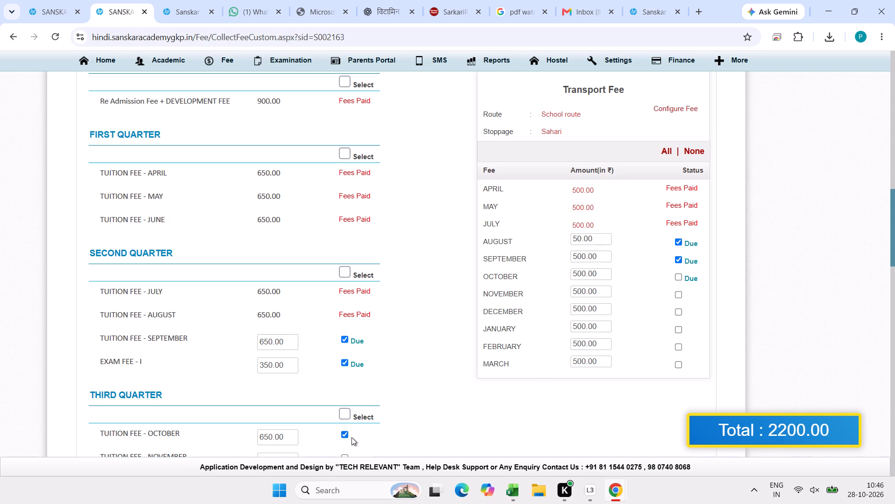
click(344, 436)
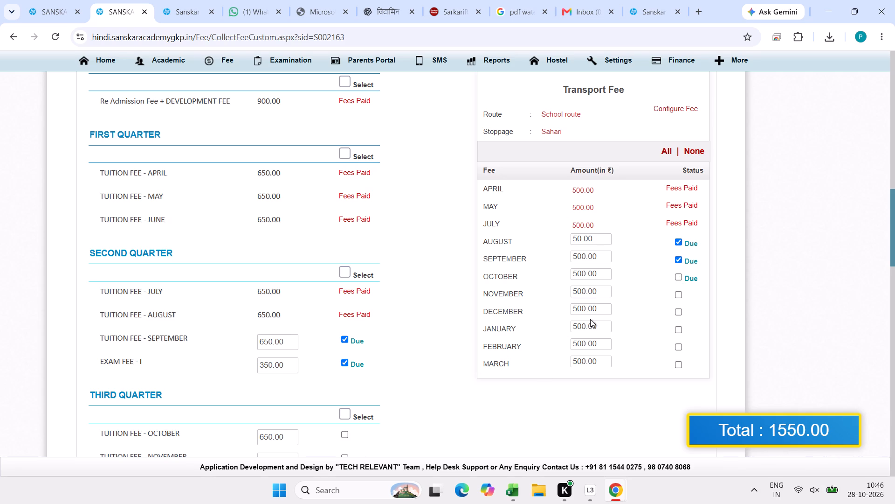
Remove Exam Fee - I from Sadhna's selected fees.
click(344, 359)
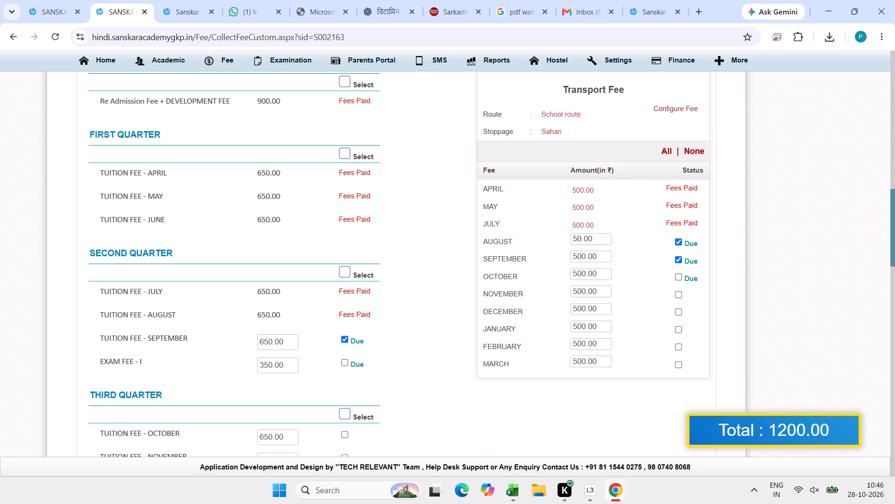
Set Sadhna's payment amount to 1150 and submit the selected tuition and transport fees in cash.
scroll(362, 395, down, 5)
scroll(215, 503, down, 2)
scroll(206, 496, up, 1)
scroll(193, 485, down, 4)
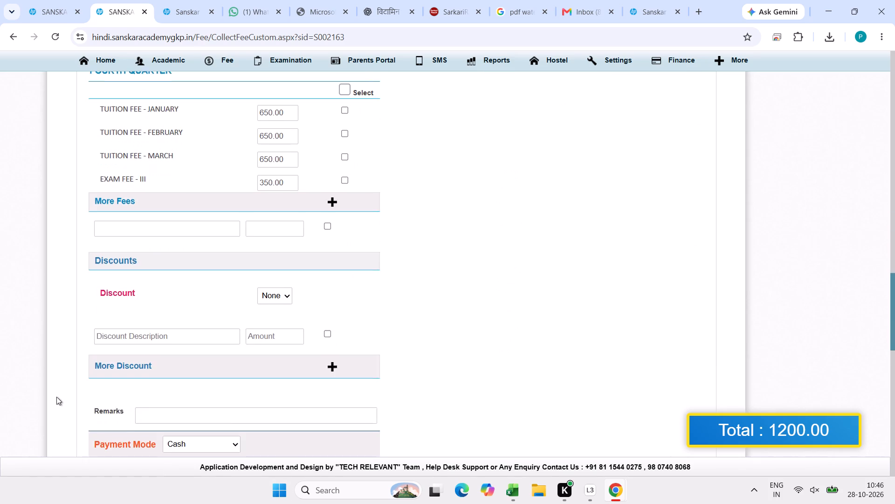
scroll(52, 385, down, 1)
scroll(52, 385, up, 1)
scroll(52, 385, down, 1)
scroll(52, 385, up, 1)
scroll(53, 385, down, 3)
scroll(241, 369, up, 1)
scroll(329, 365, down, 3)
scroll(337, 365, up, 1)
scroll(378, 370, down, 1)
scroll(378, 370, up, 1)
scroll(394, 372, down, 5)
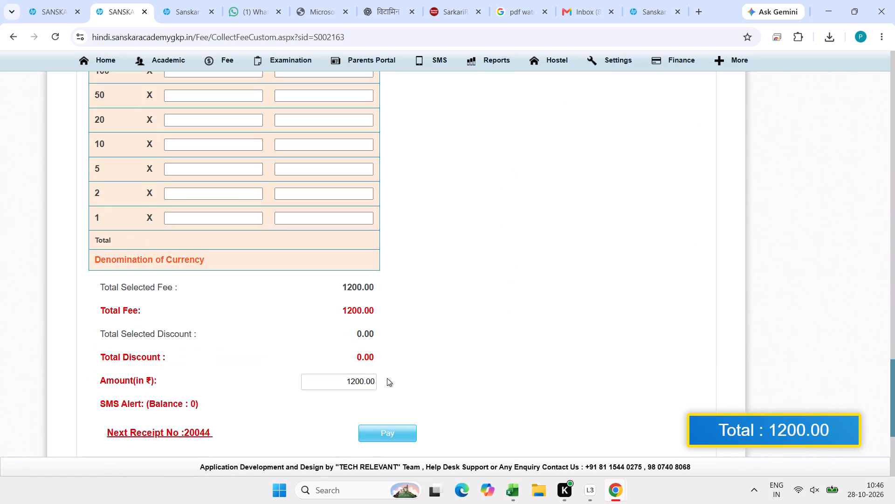
scroll(387, 378, down, 1)
drag(372, 265, 301, 264)
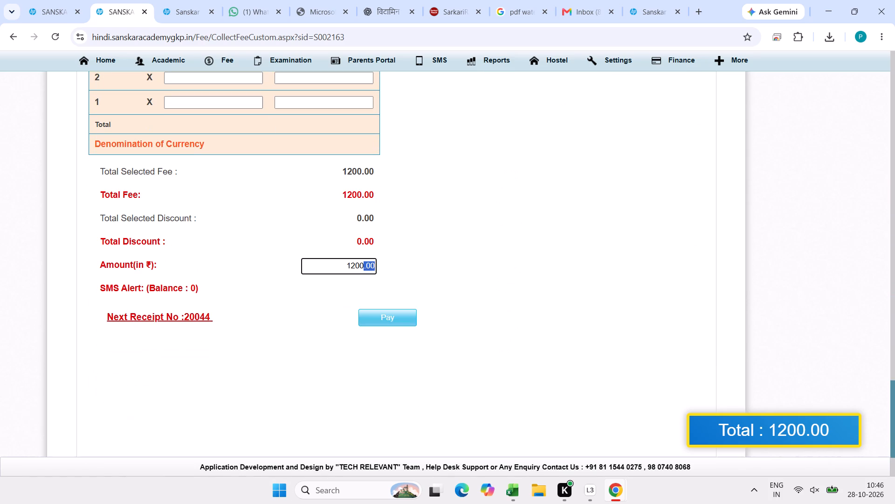
text(1150)
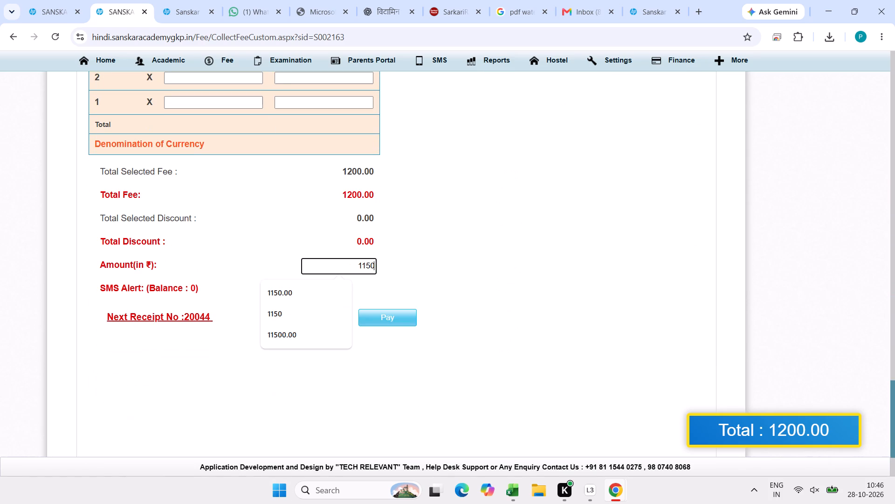
click(492, 230)
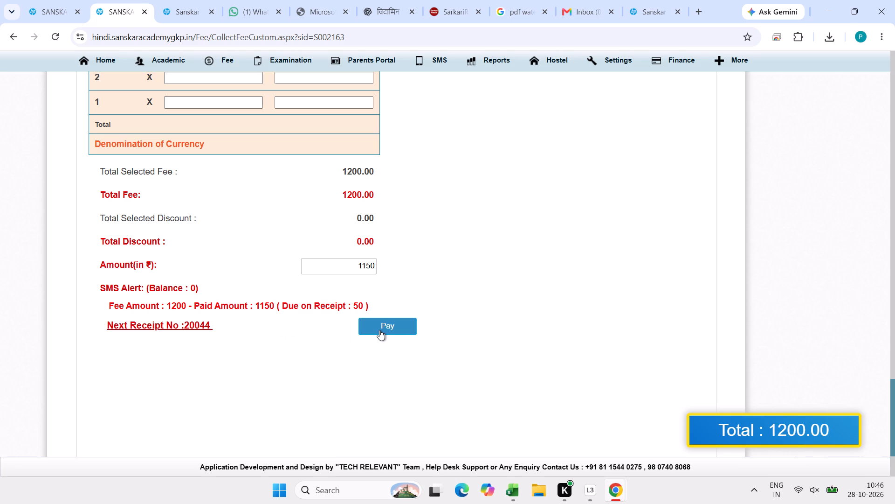
click(380, 330)
scroll(390, 321, up, 7)
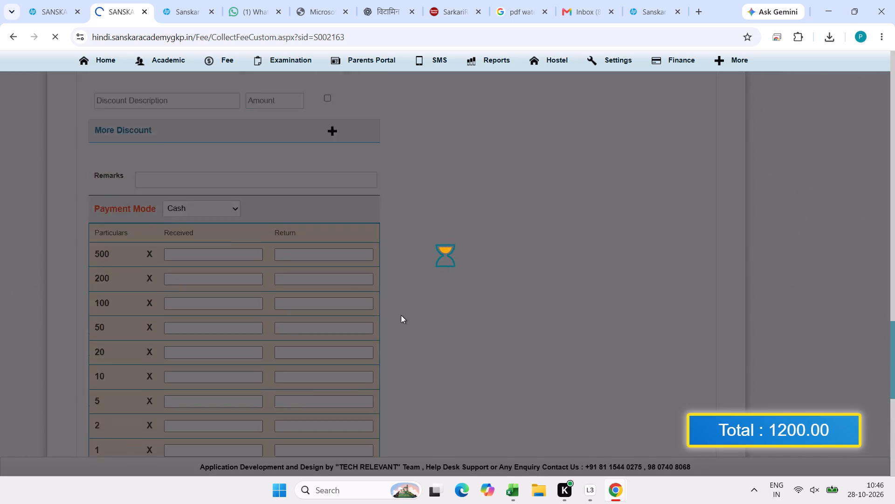
scroll(401, 315, up, 5)
scroll(403, 311, down, 1)
scroll(403, 311, up, 3)
scroll(403, 311, down, 1)
scroll(403, 311, up, 4)
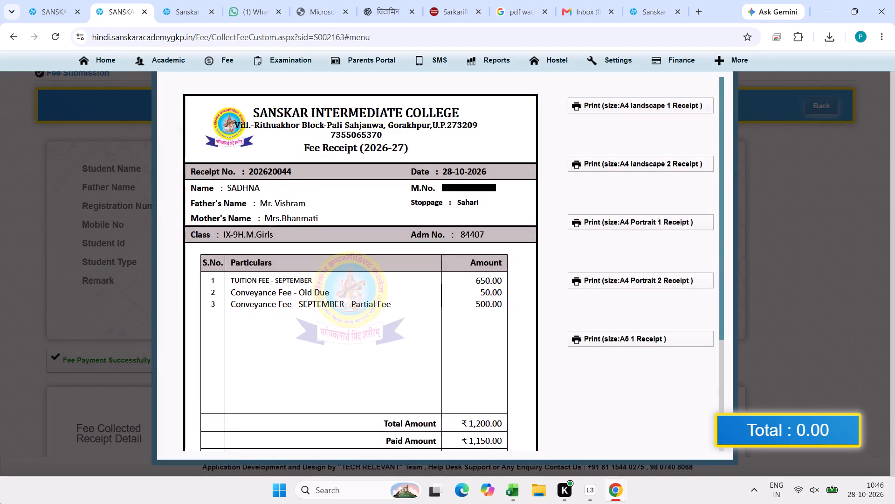
Print Sadhna's fee receipt in the A4 landscape 2 Receipt layout.
click(622, 161)
scroll(606, 166, down, 5)
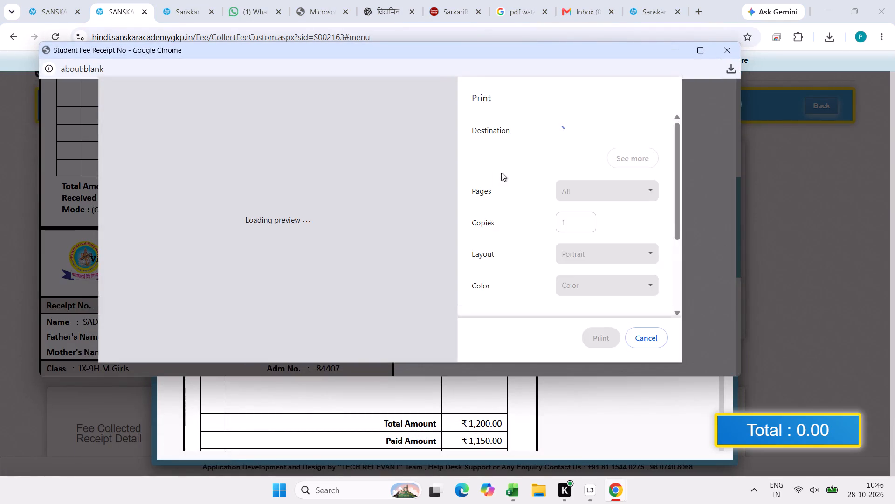
click(595, 341)
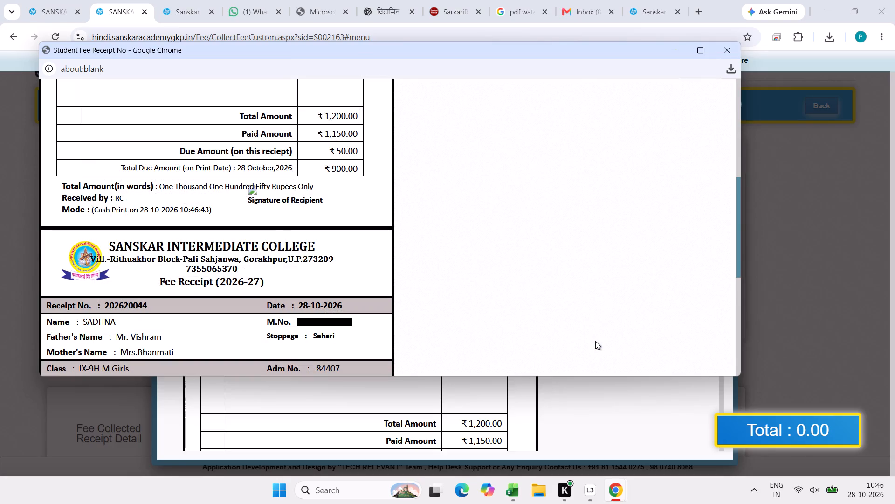
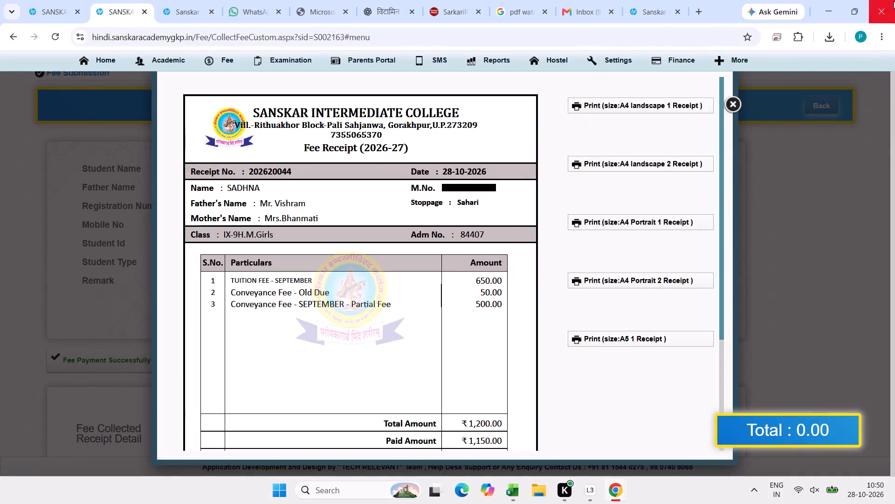
Close Sadhna's fee receipt preview and return to the top of her fee submission page.
click(739, 100)
scroll(508, 161, up, 2)
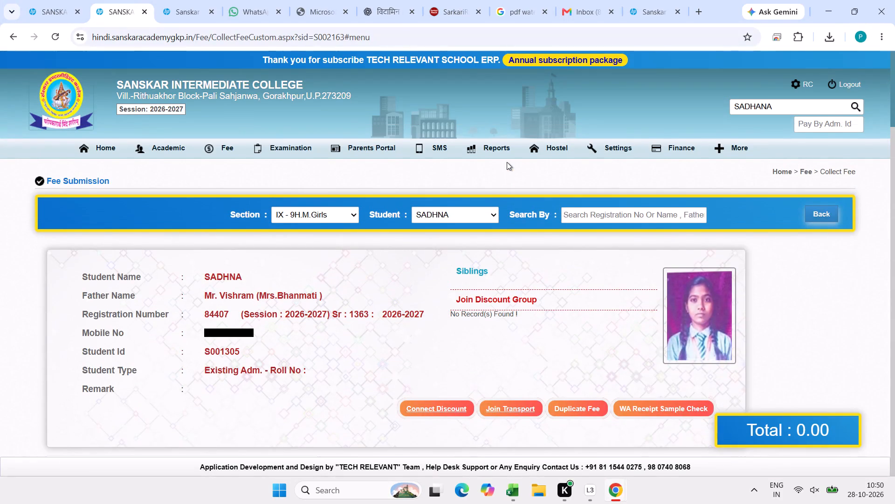